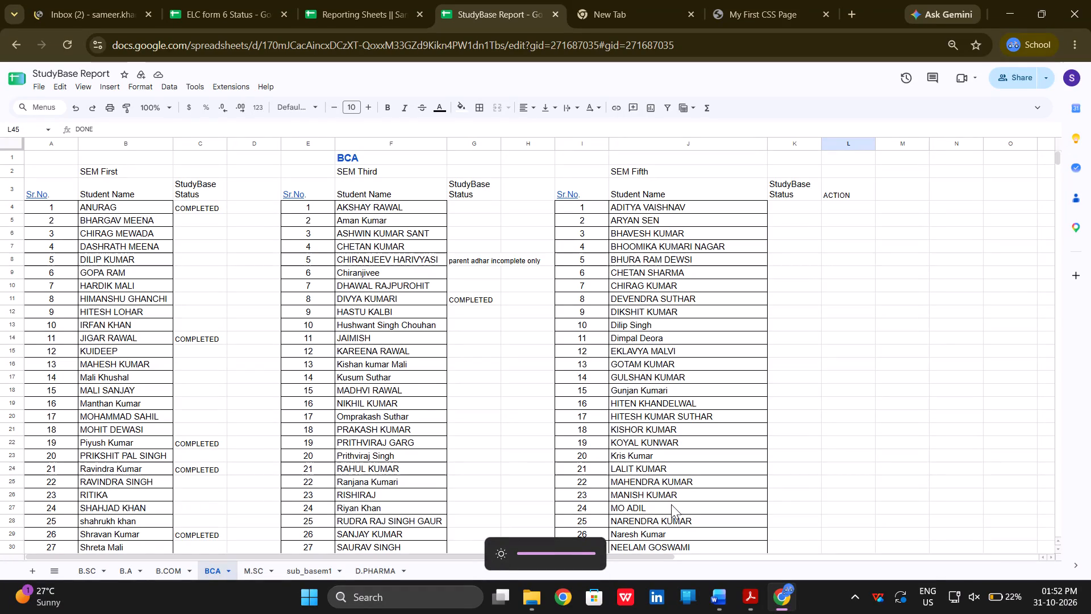
Switch to the Reporting Sheets spreadsheet and examine the September and October entries in the daily worksheet, including the 16 and 17 October classes.
left_click(366, 17)
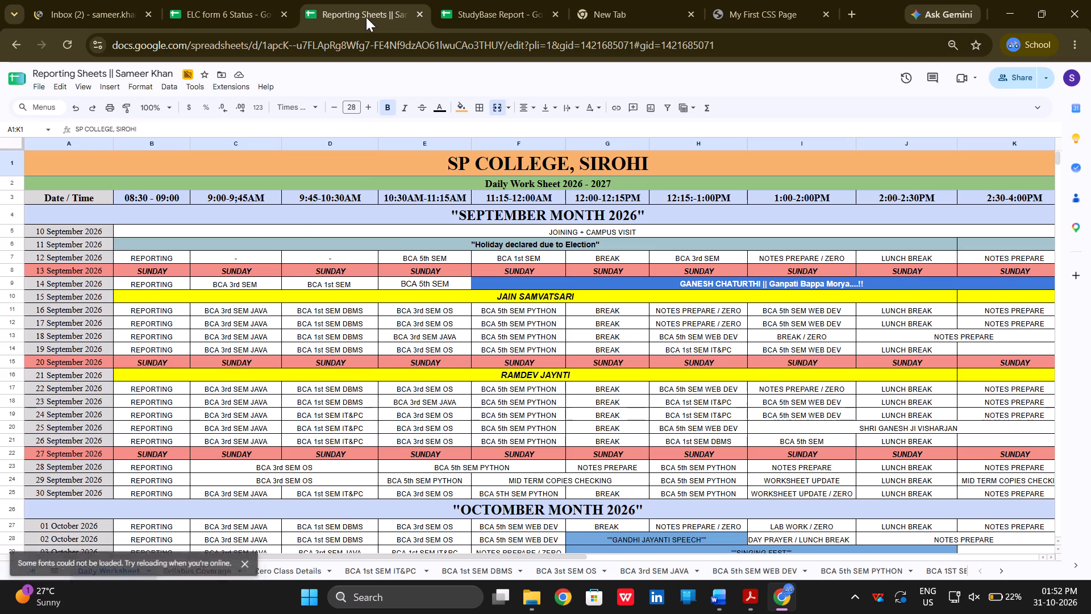
scroll(392, 328, "down", 2)
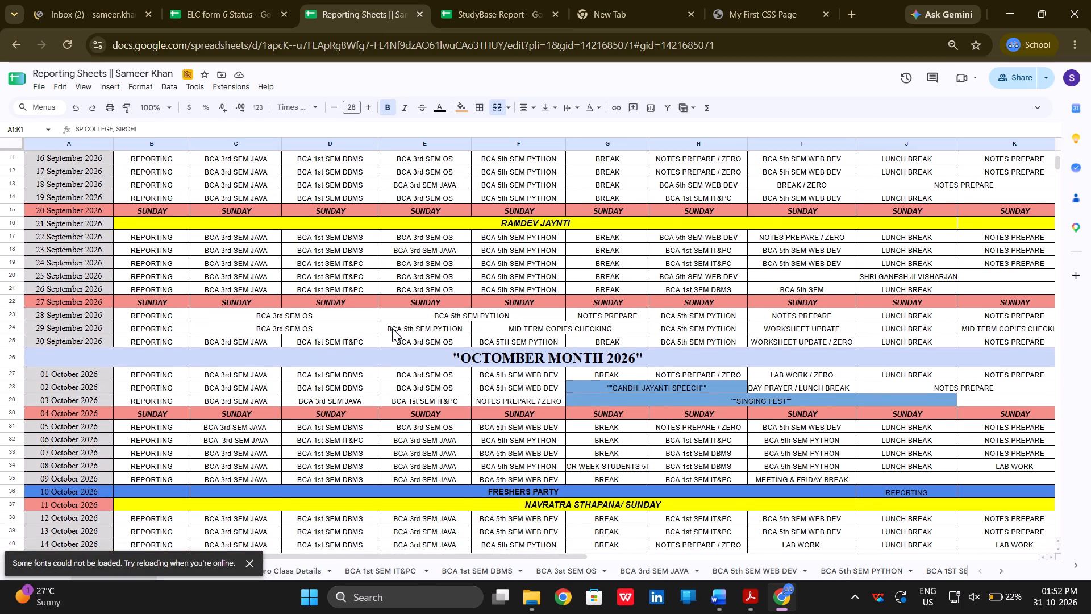
scroll(392, 328, "down", 2)
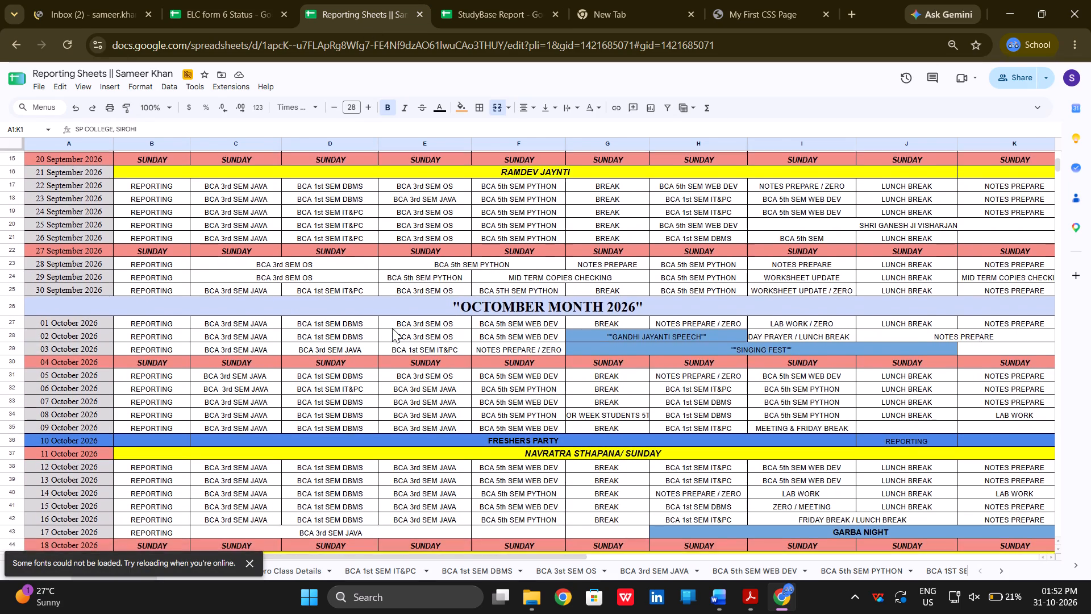
scroll(392, 328, "down", 1)
scroll(392, 328, "up", 1)
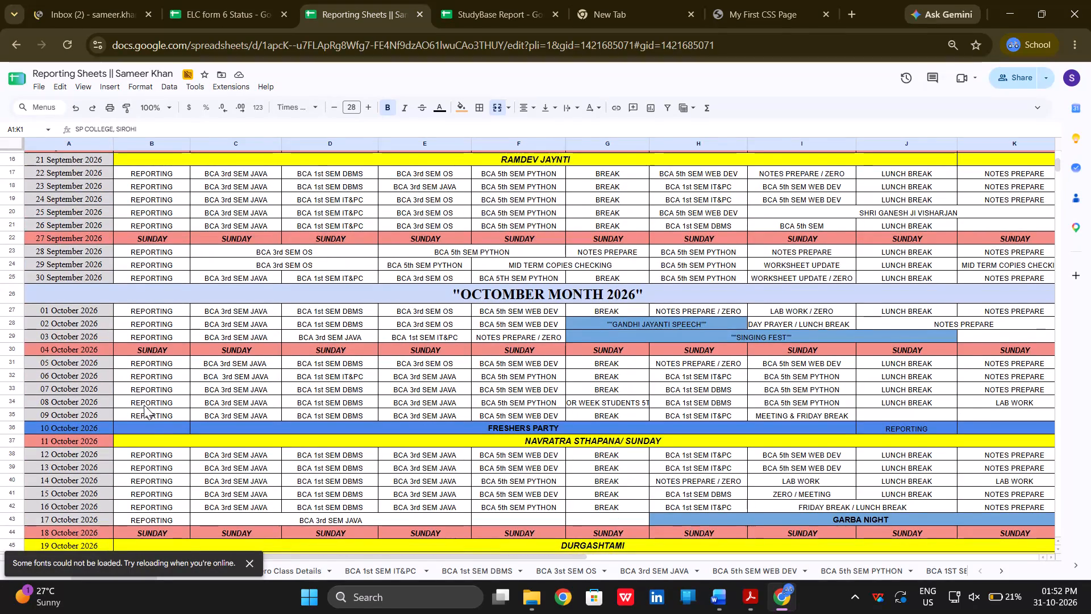
scroll(144, 405, "down", 1)
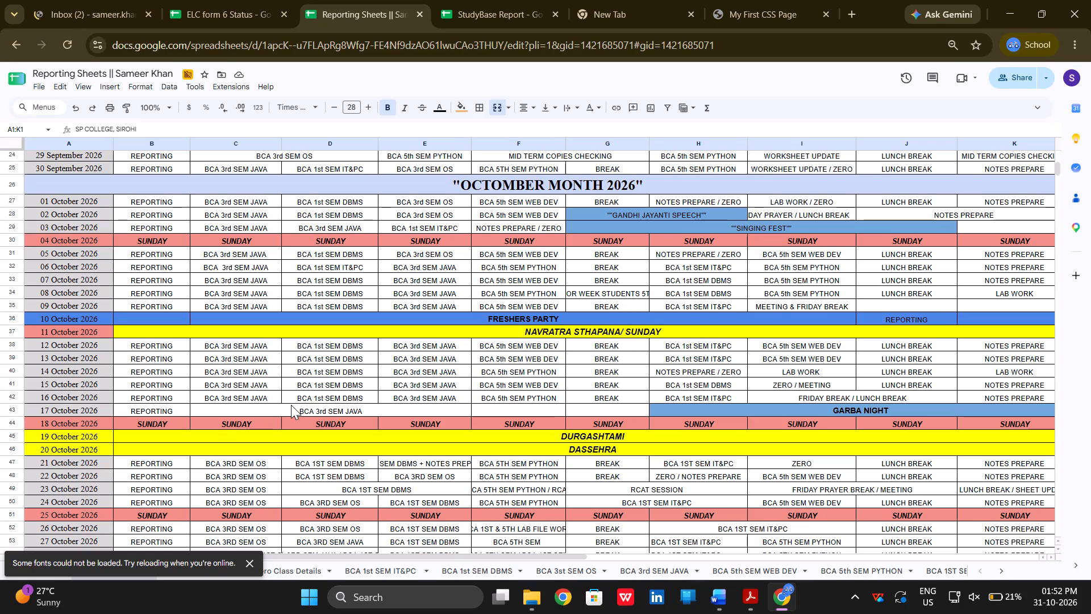
left_click(291, 405)
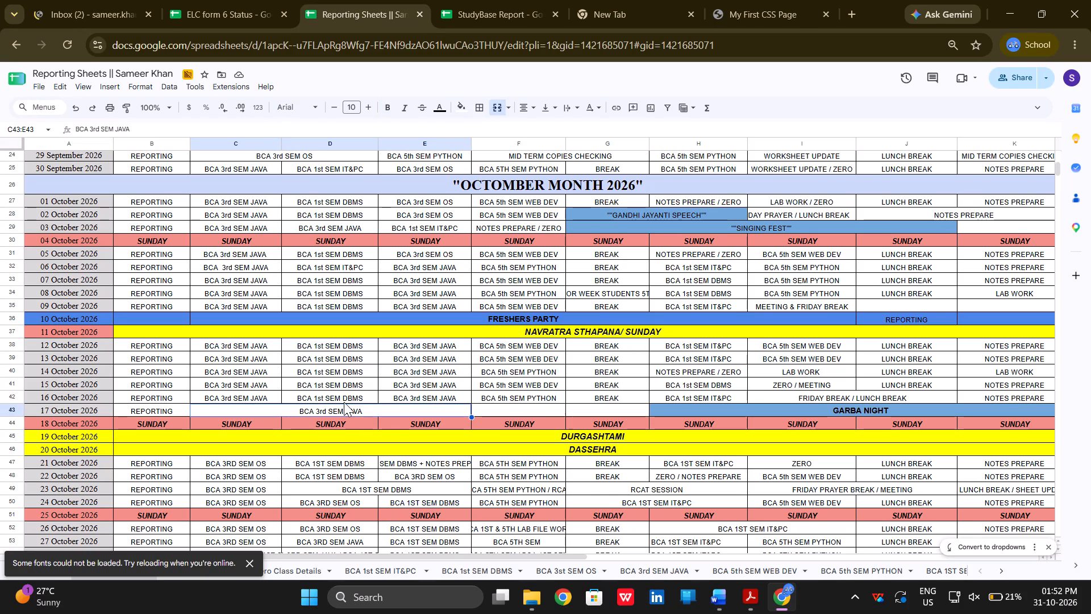
left_click(344, 402)
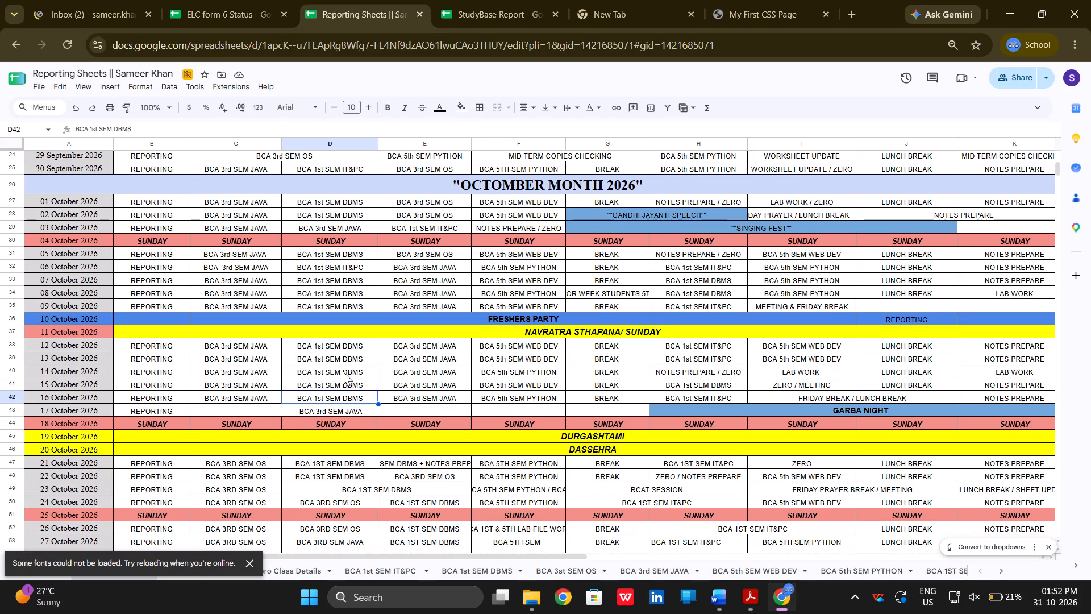
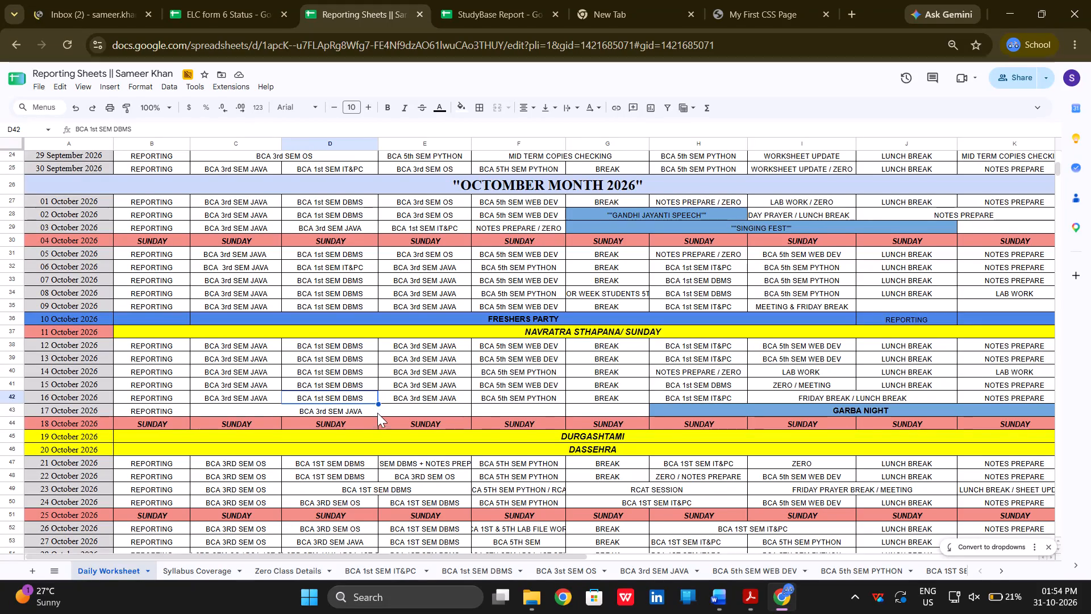
Append "BCA 1ST SEM" after "BCA 3rd SEM JAVA" in the merged class entry for 17 October 2026.
left_click(377, 414)
left_click(377, 414)
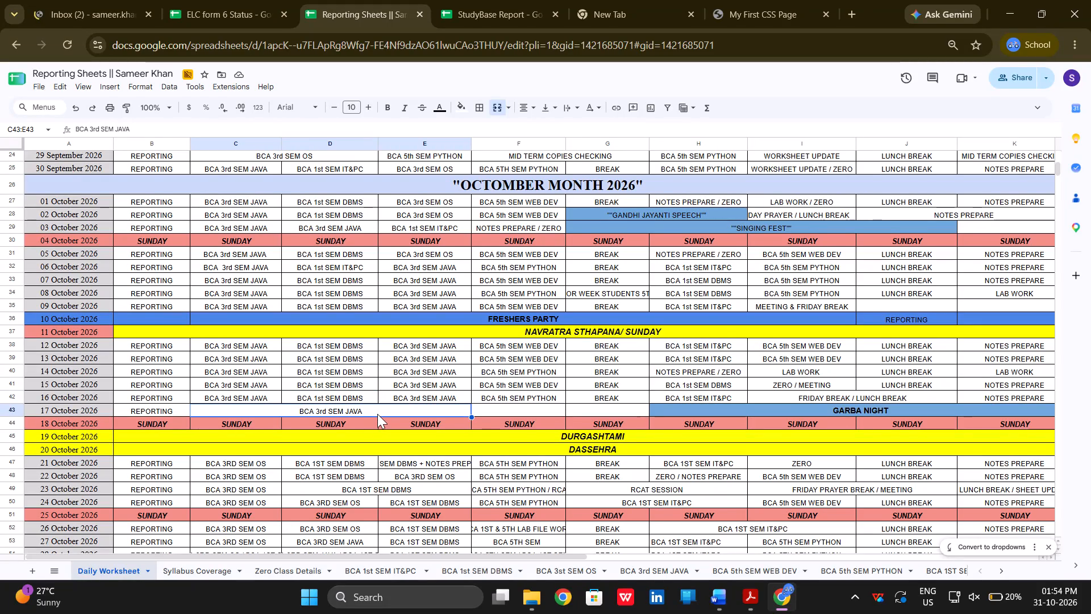
double_click(377, 414)
key("space")
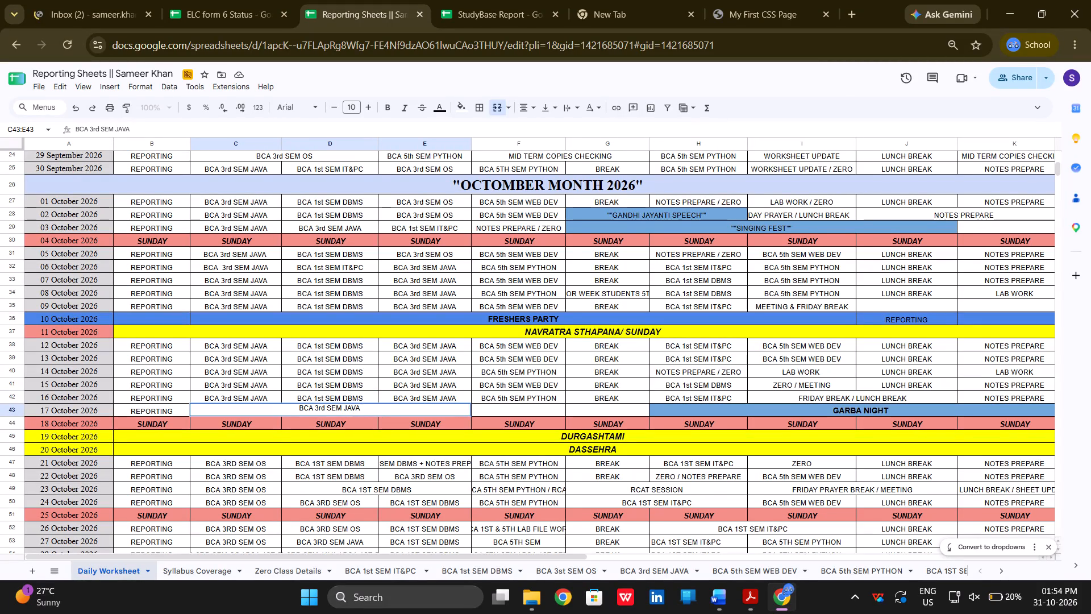
type("bca")
type("===")
key("BackSpace")
key("BackSpace")
key("BackSpace")
key("BackSpace")
key("BackSpace")
key("BackSpace")
type("BCA 1ST SEM")
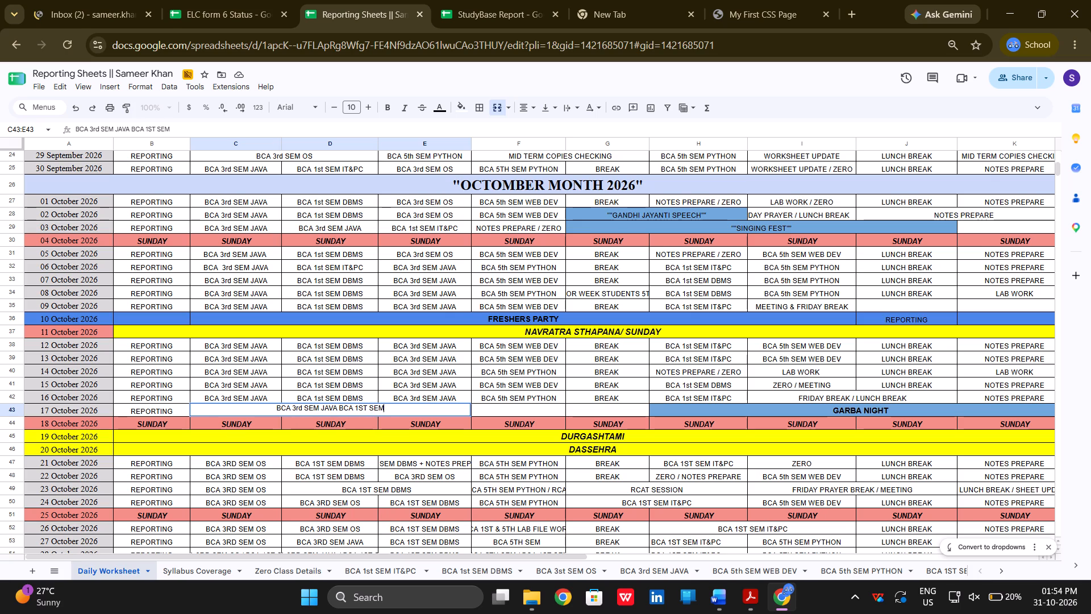
key("Return")
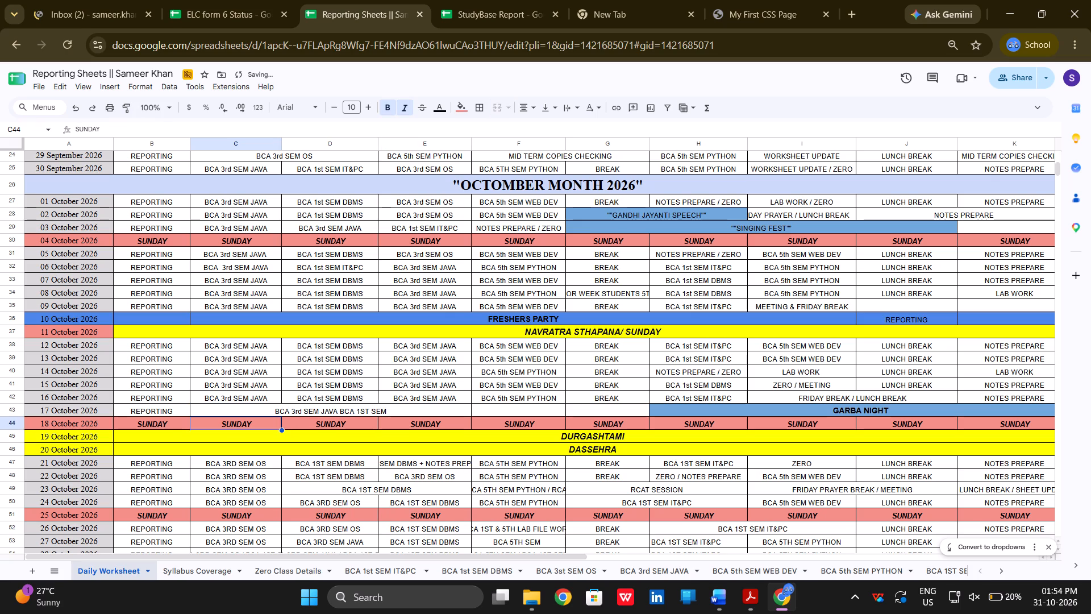
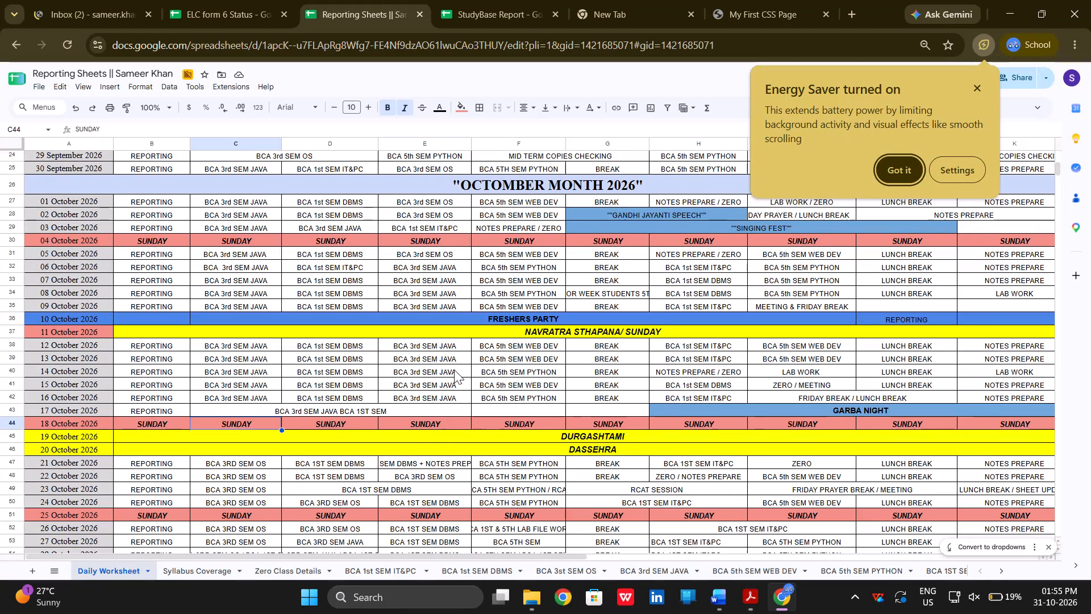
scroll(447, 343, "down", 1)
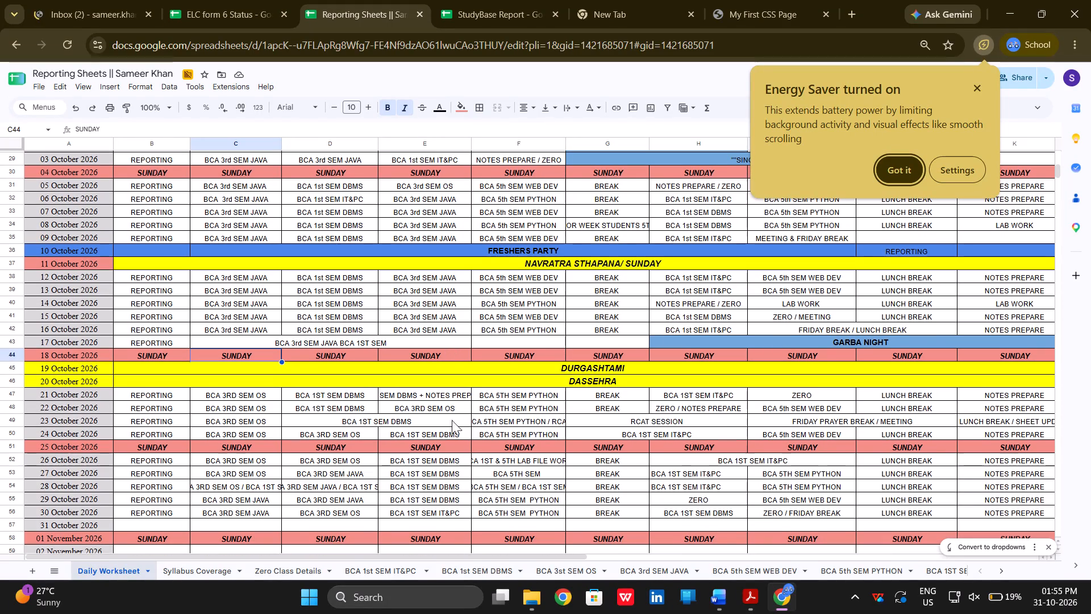
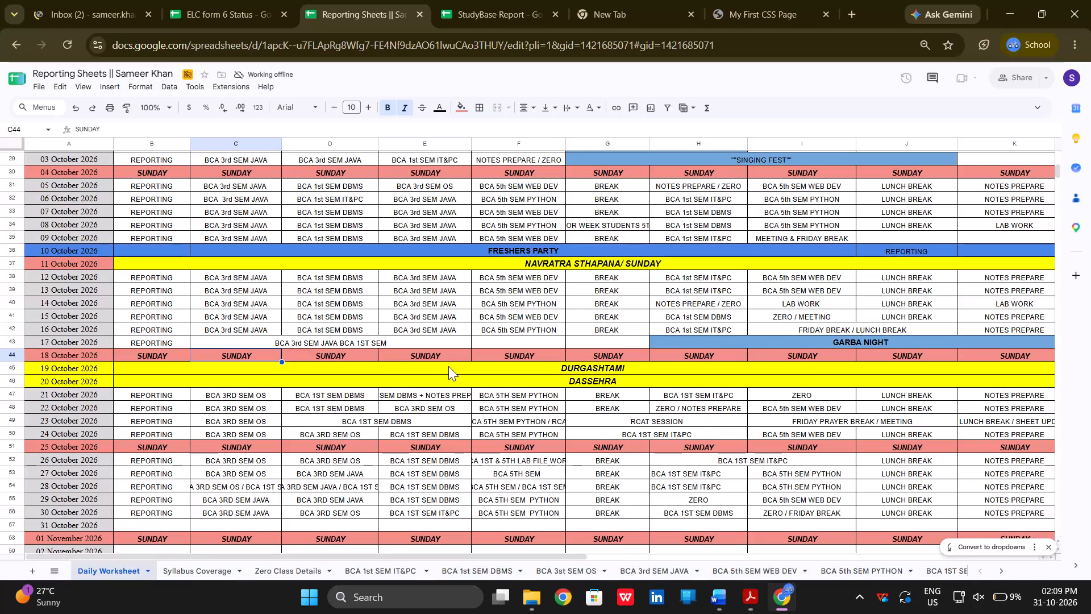
Open the truncated 21 October 2026 entry in cell E47 to read its full text, leaving it unedited.
scroll(438, 431, "down", 1)
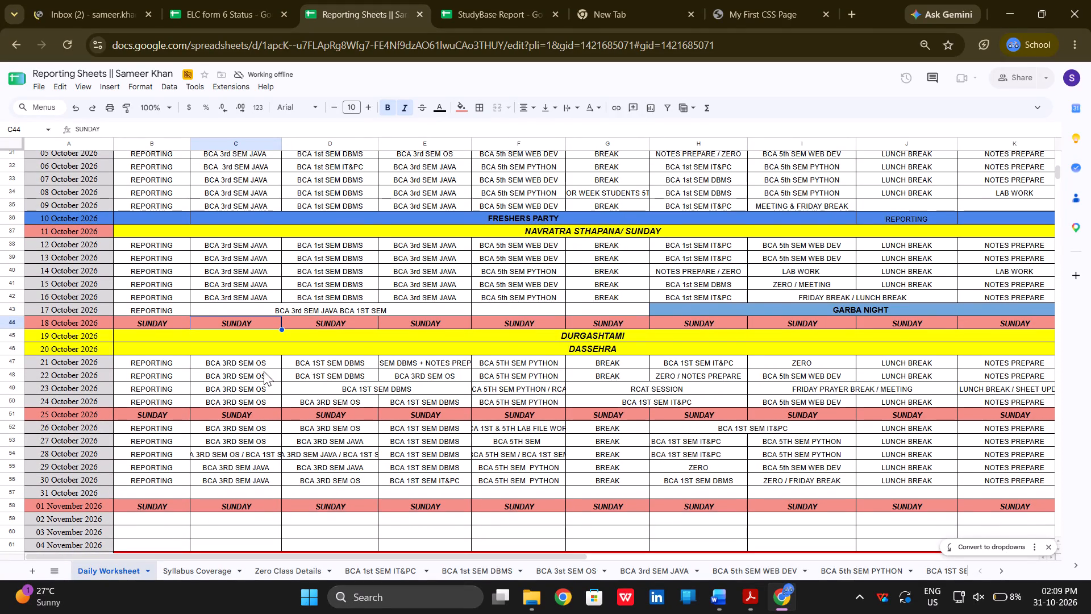
left_click(417, 361)
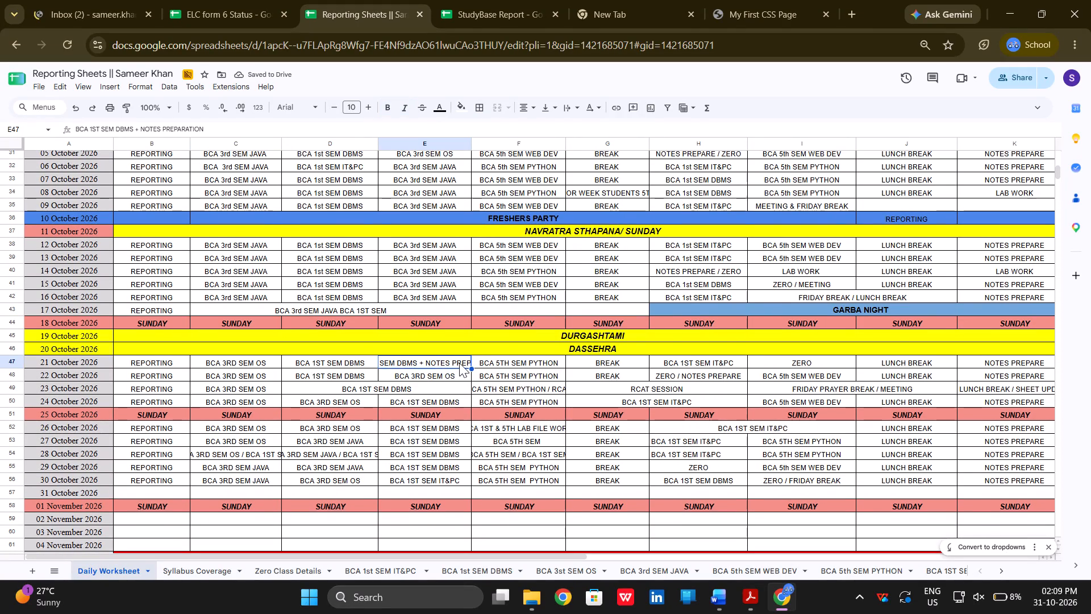
double_click(399, 364)
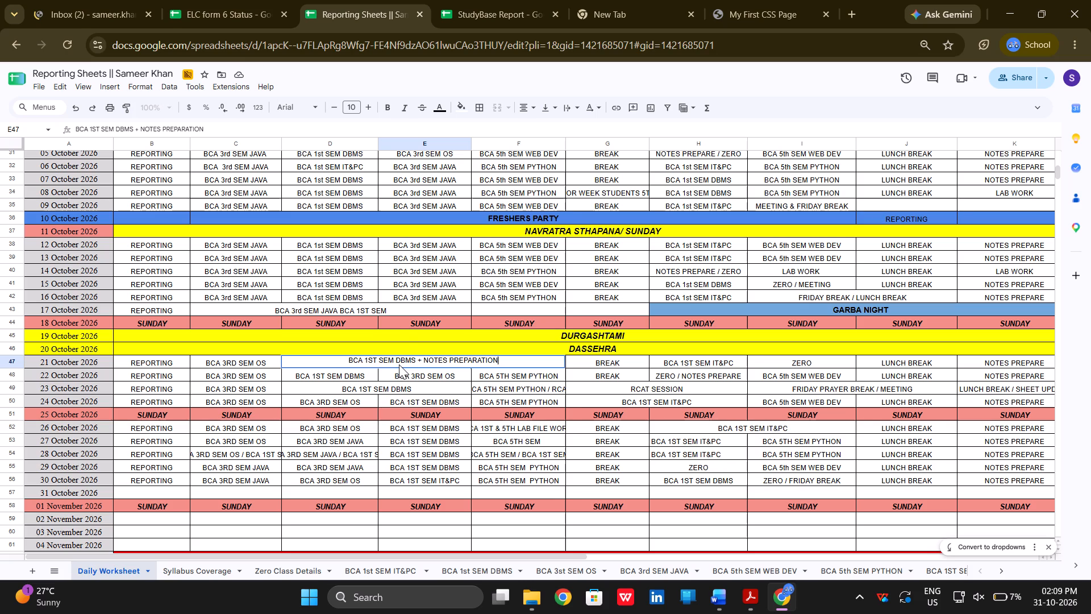
left_click(394, 333)
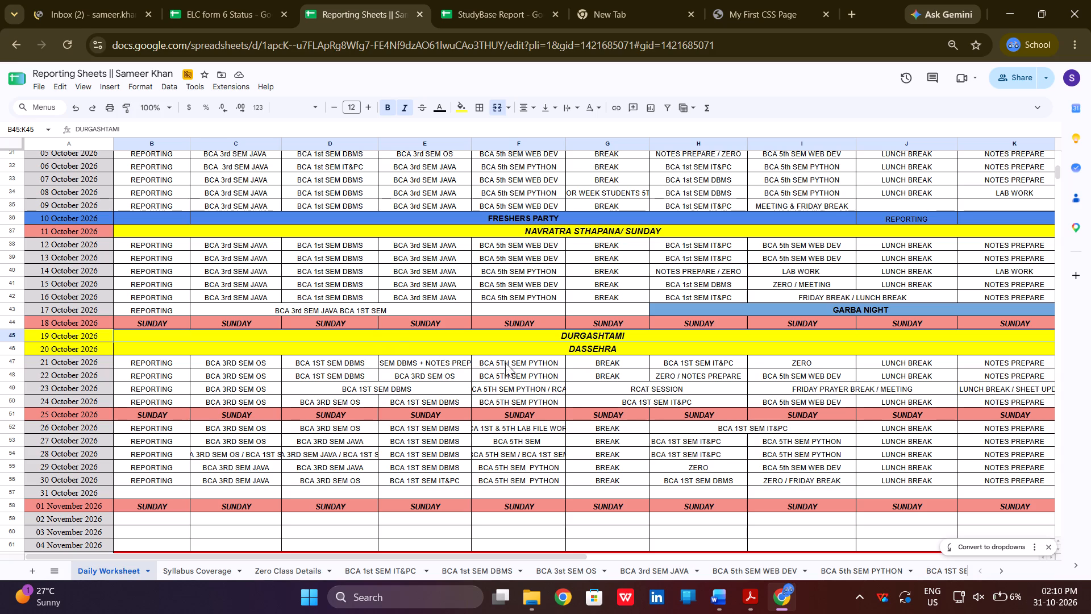
left_click(443, 362)
double_click(443, 362)
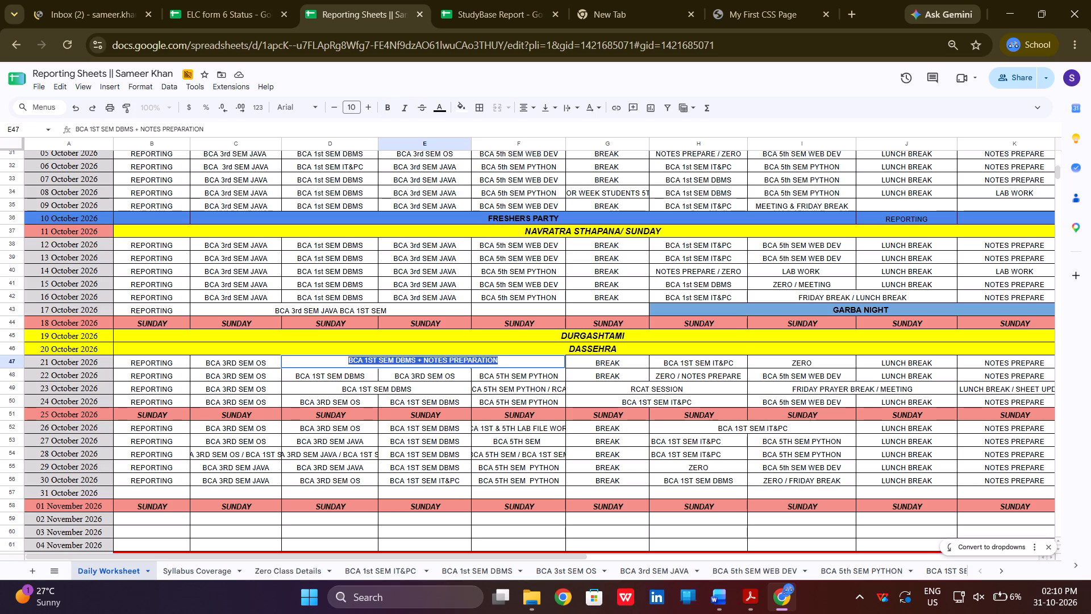
left_click(512, 361)
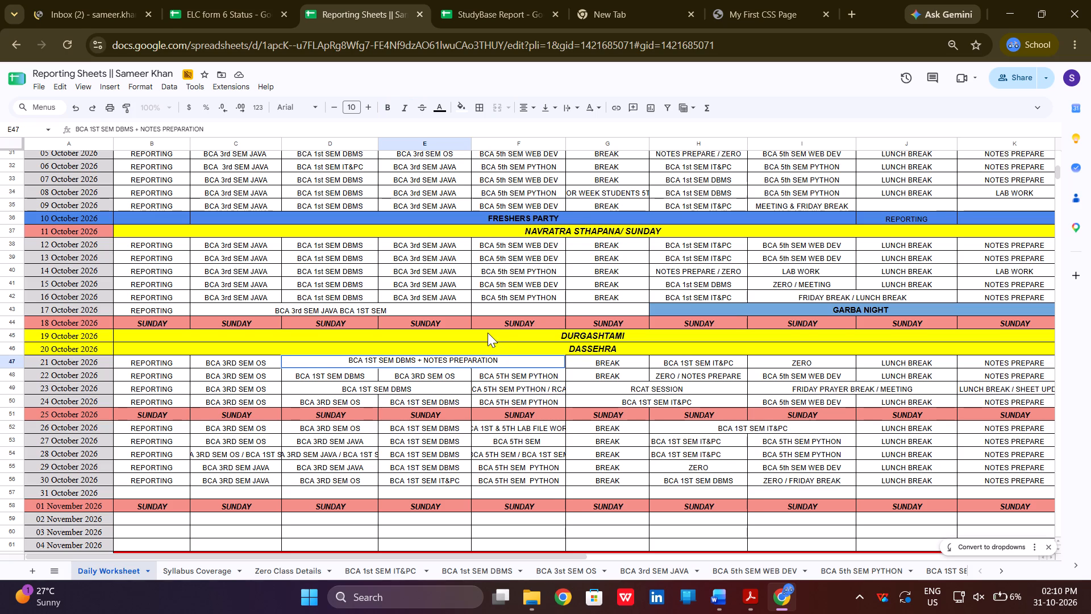
left_click(488, 333)
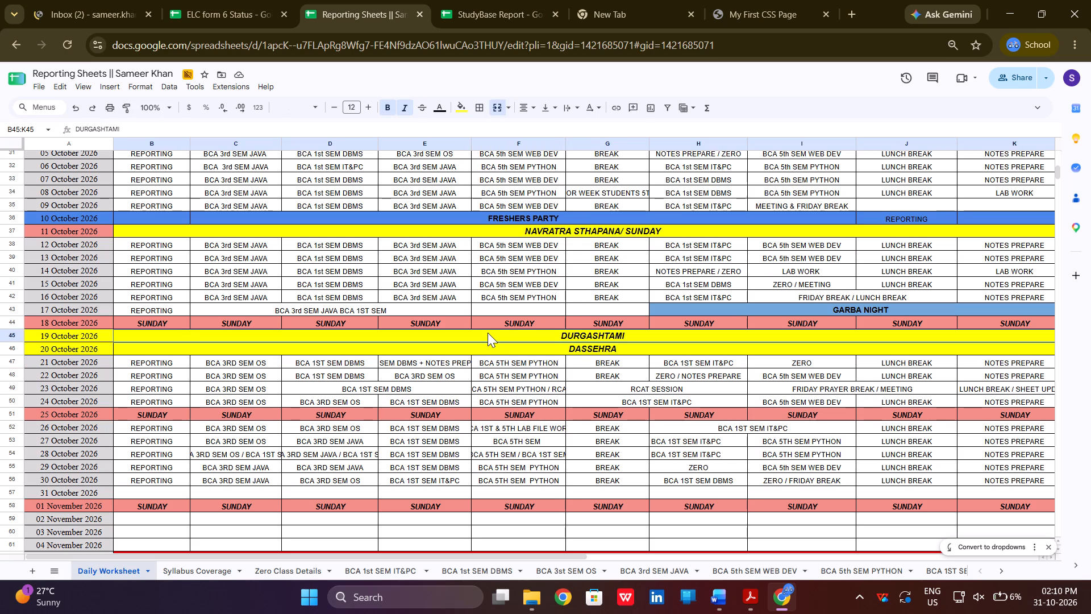
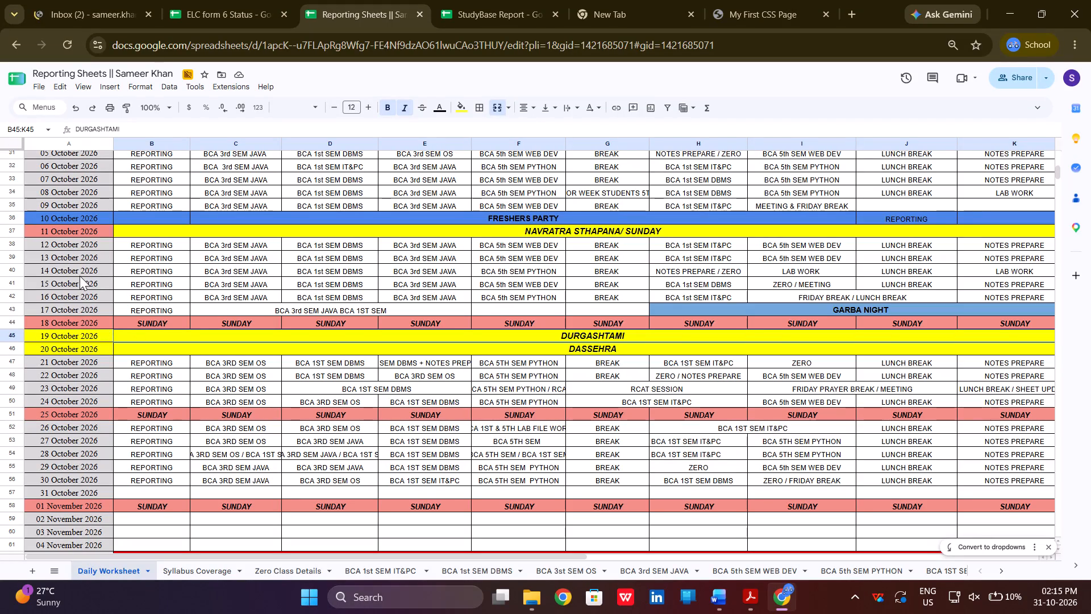
Add "ZERO / " before the existing text in the 14 October 2026 entry in cell I40, making it "ZERO / LAB WORK".
left_click(674, 271)
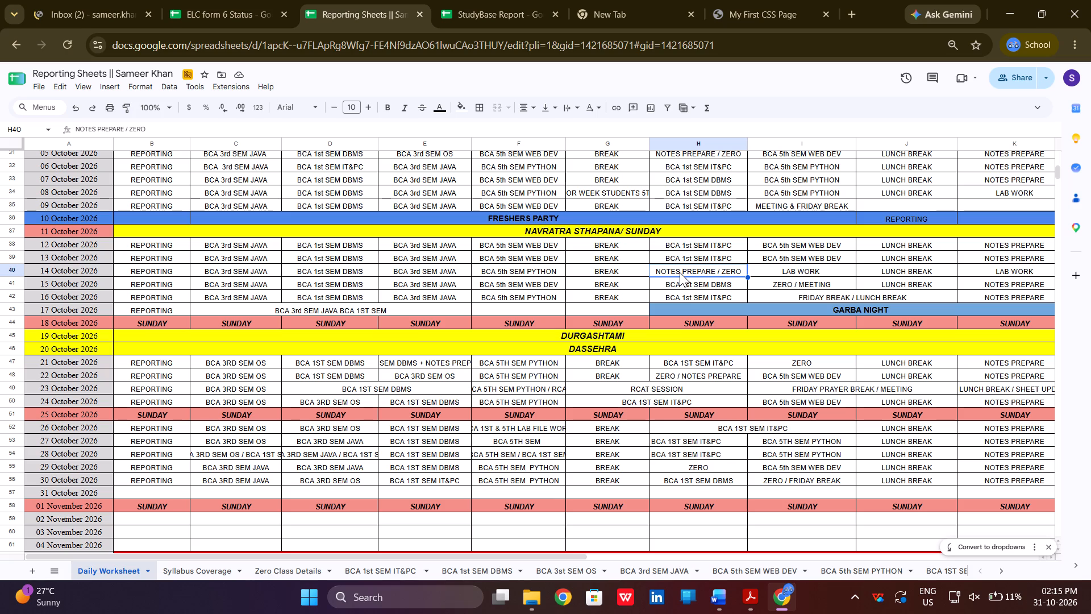
double_click(778, 274)
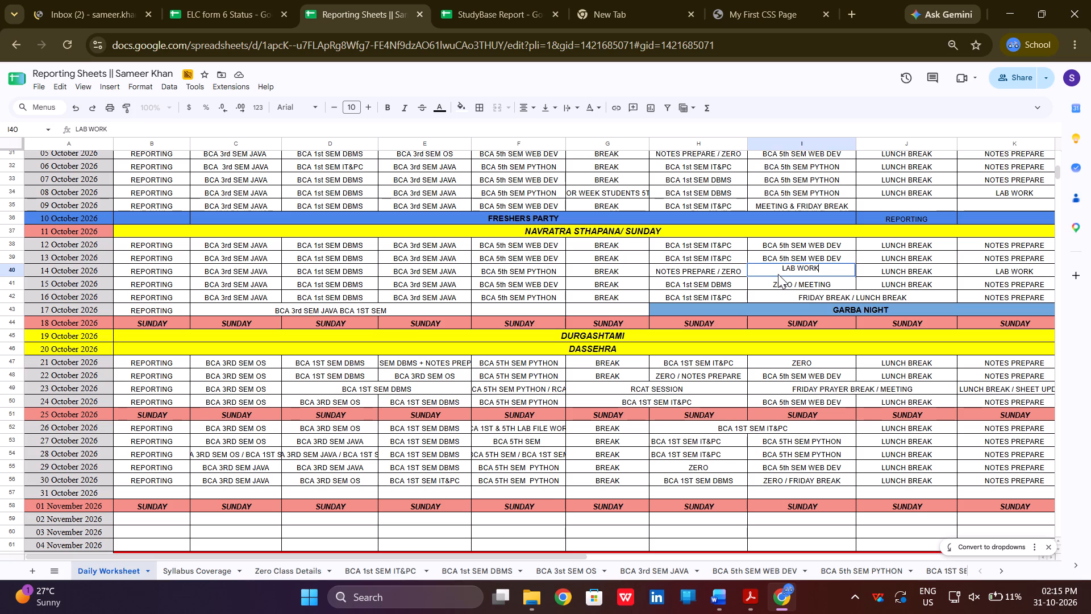
key("Left")
key("Left")
key("Left")
key("Left")
key("Left")
key("Left")
key("Left")
key("Left")
key("Left")
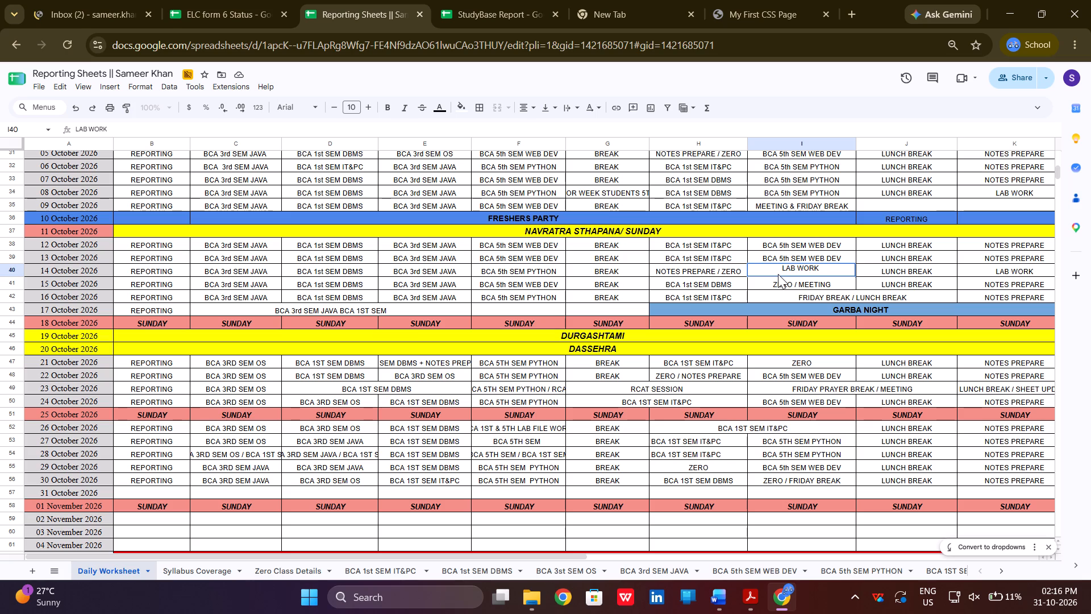
left_click(778, 274)
type("ZERO")
key("space")
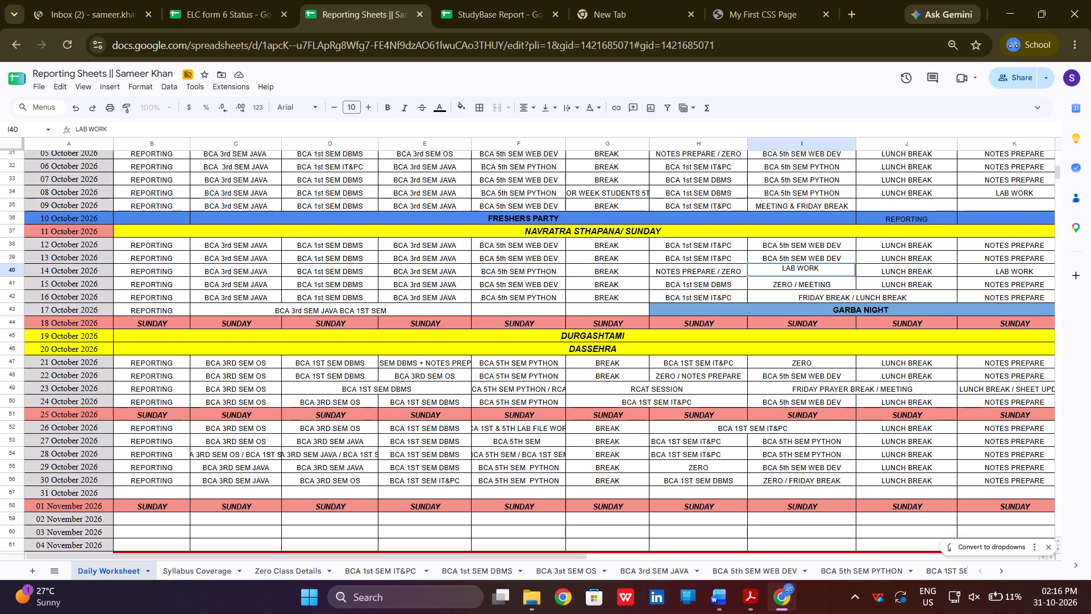
left_click(779, 271)
key("z")
type("ERO")
key("space")
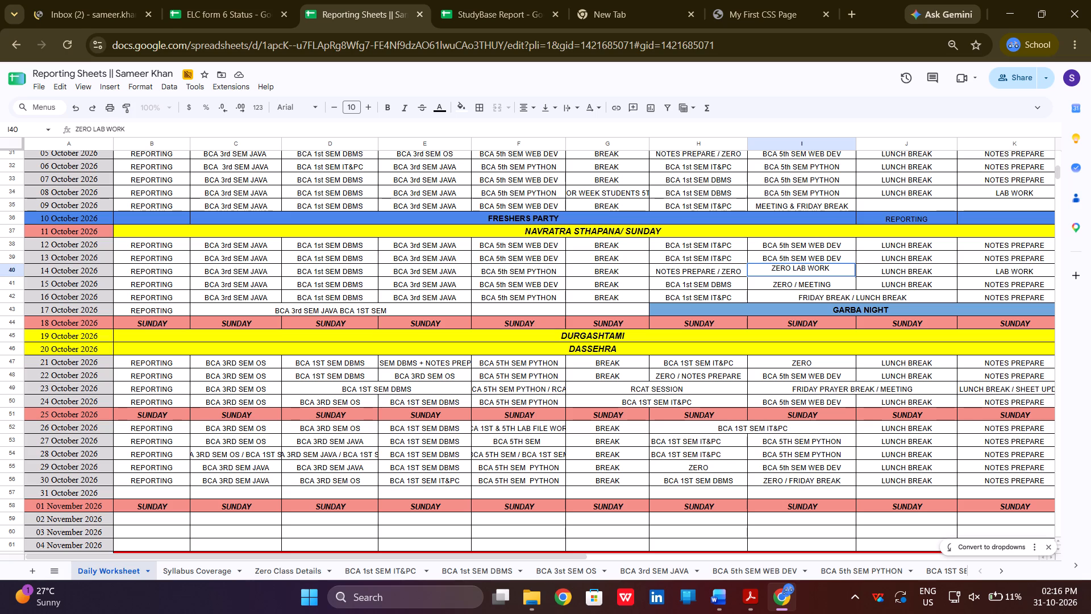
key("slash")
key("space")
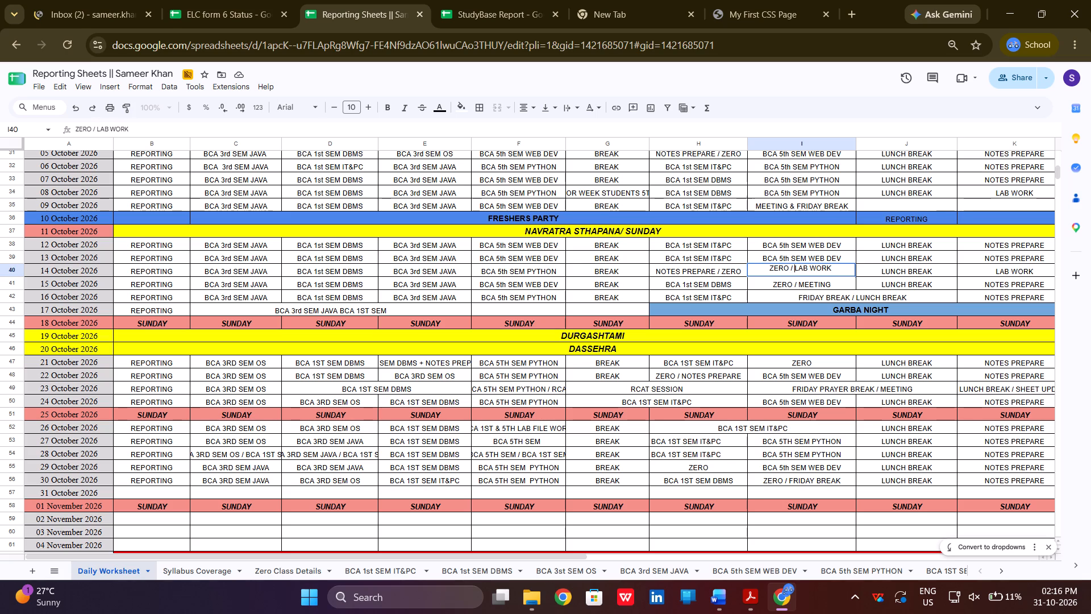
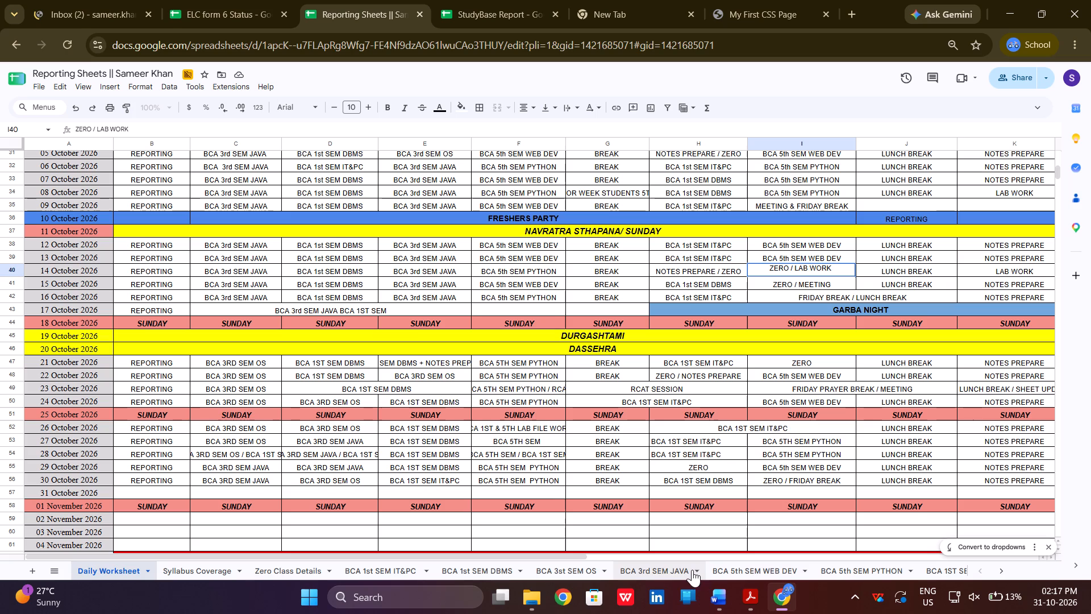
In the Zero Class Details sheet, set the October 2026 count for BCA Fifth Semester WEB DEV to 5.
left_click(288, 575)
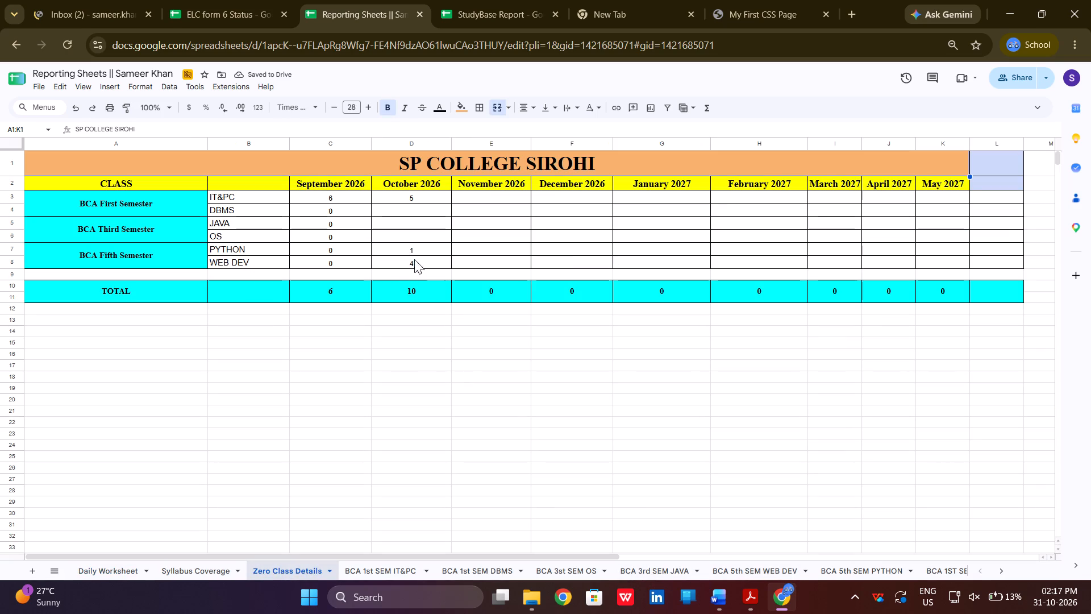
left_click(413, 263)
key("5")
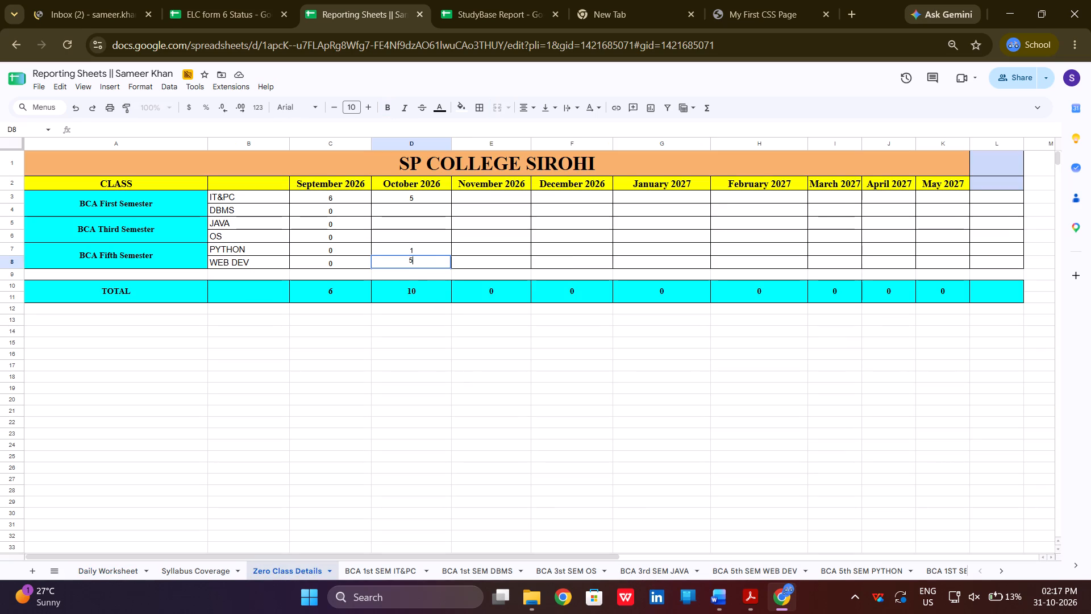
key("Return")
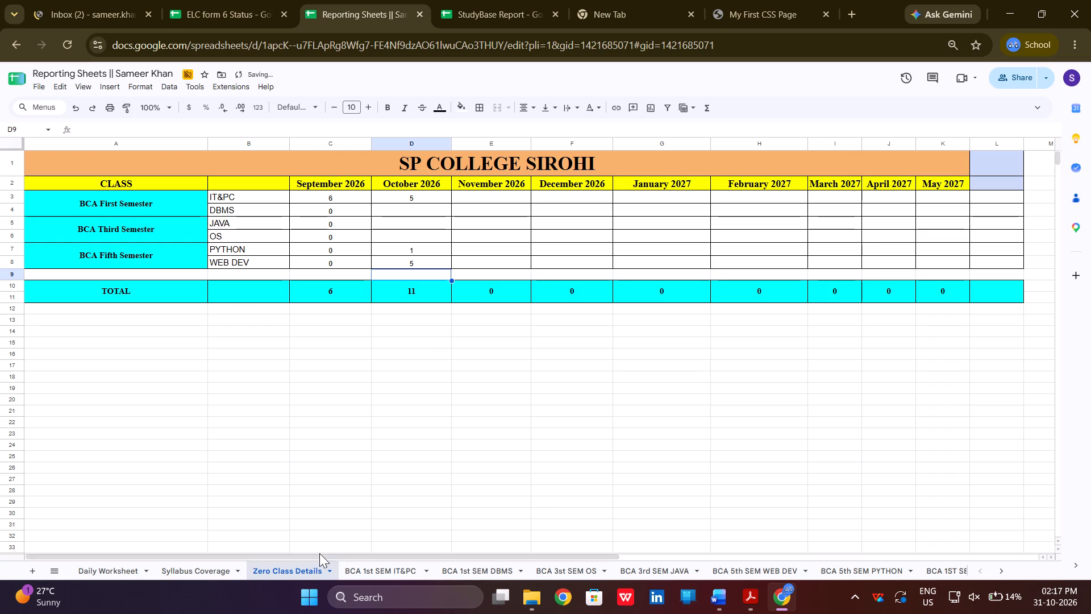
Return to the Daily Worksheet sheet and look over the October 2026 entries.
left_click(117, 562)
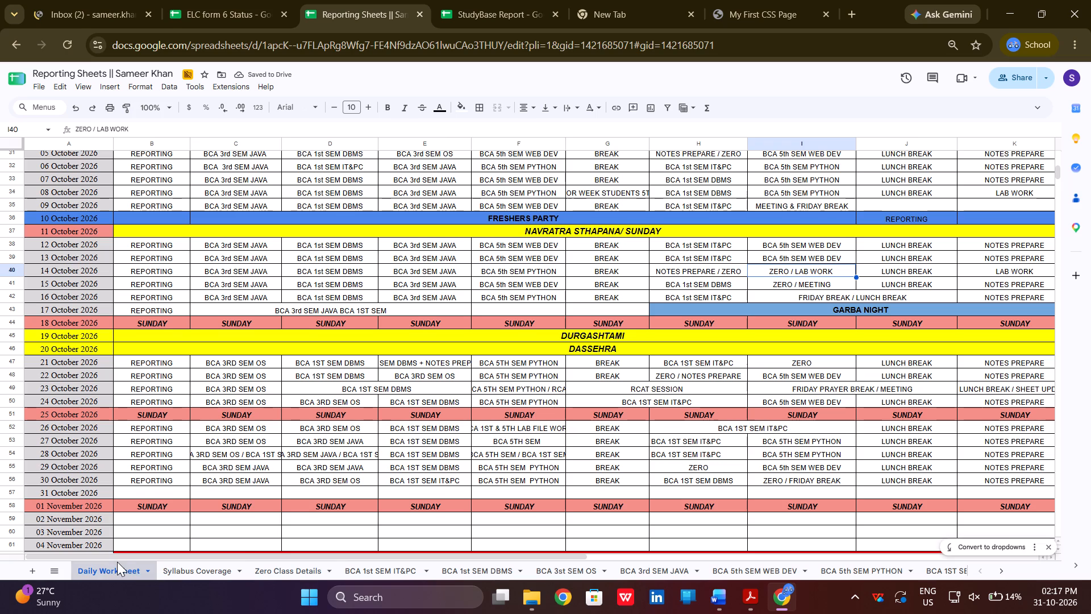
scroll(586, 480, "down", 1)
scroll(586, 480, "up", 1)
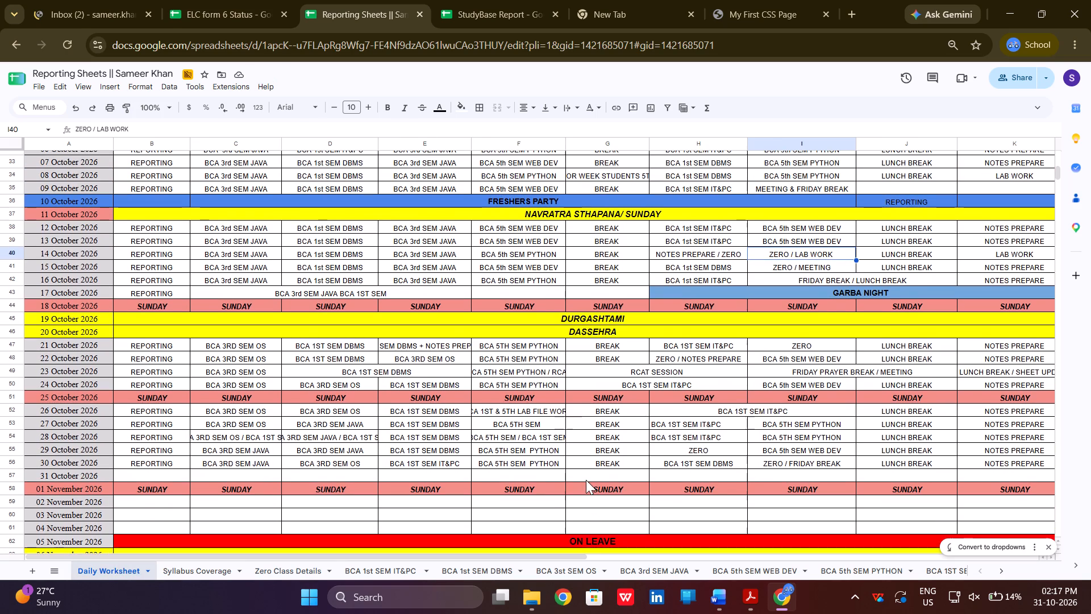
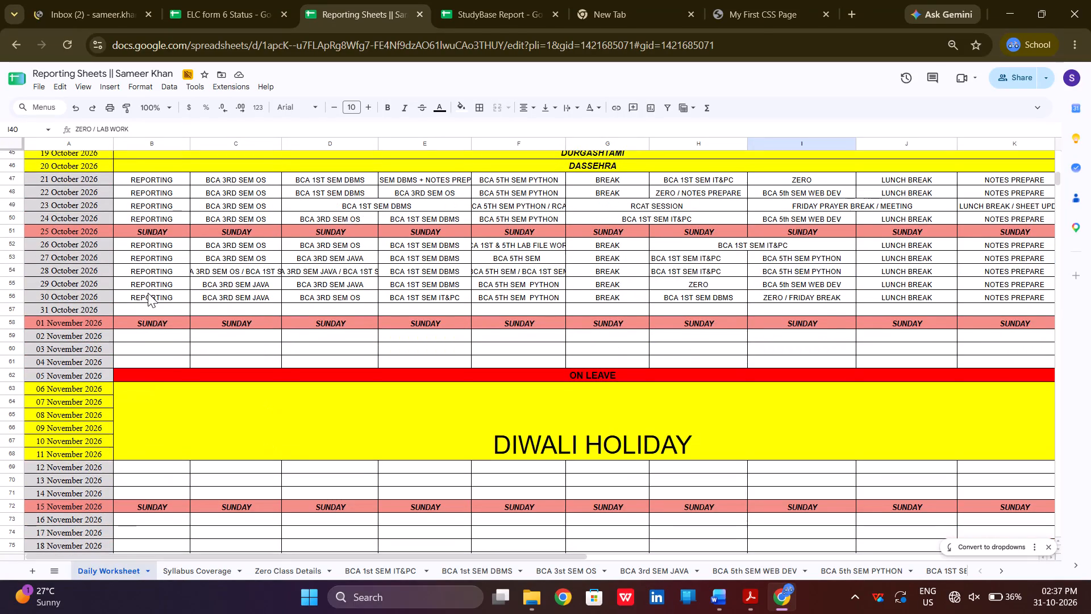
In Daily Worksheet, fill the 30 October 2026 entries from REPORTING through NOTES PREPARE down into the 31 October 2026 row.
left_click_drag(148, 293, 988, 294)
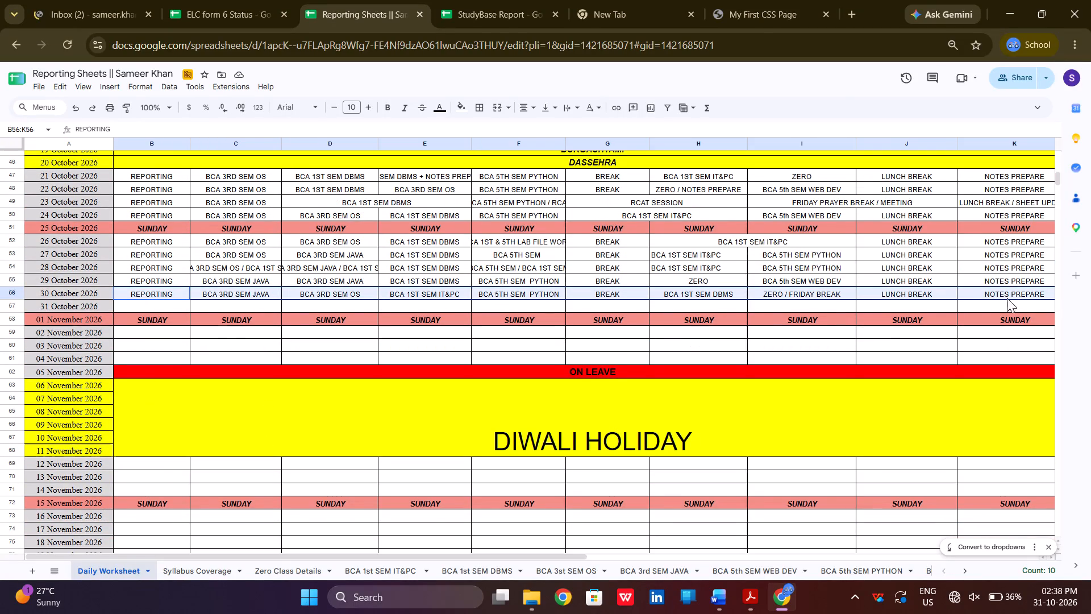
scroll(1030, 302, "left", 1)
left_click_drag(1002, 300, 997, 312)
left_click(978, 312)
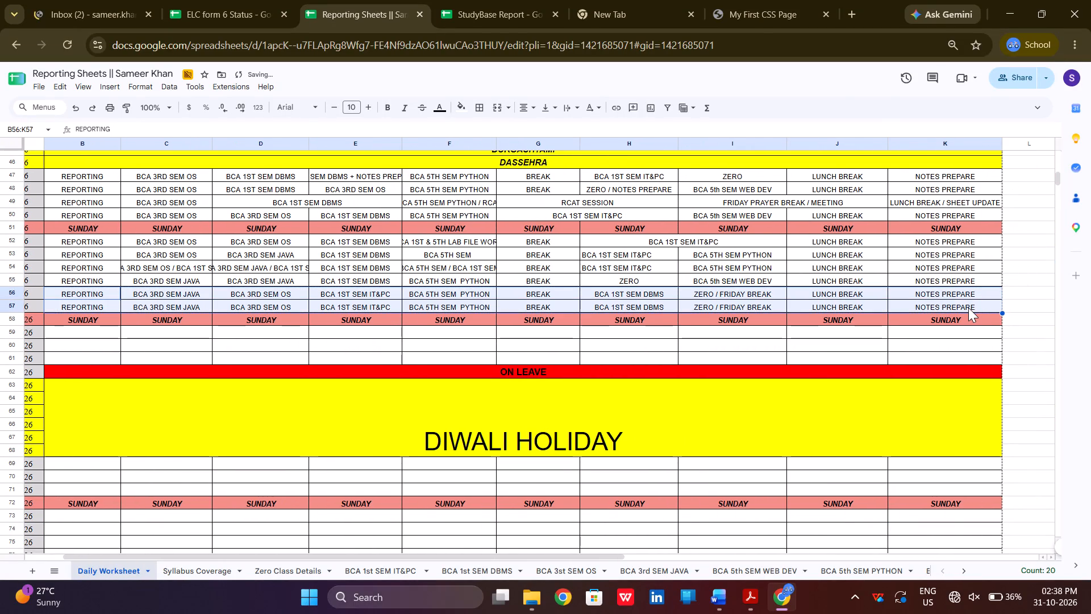
Clear the column K entry for 31 October 2026.
double_click(968, 308)
key("BackSpace")
key("ctrl+BackSpace")
key("ctrl+BackSpace")
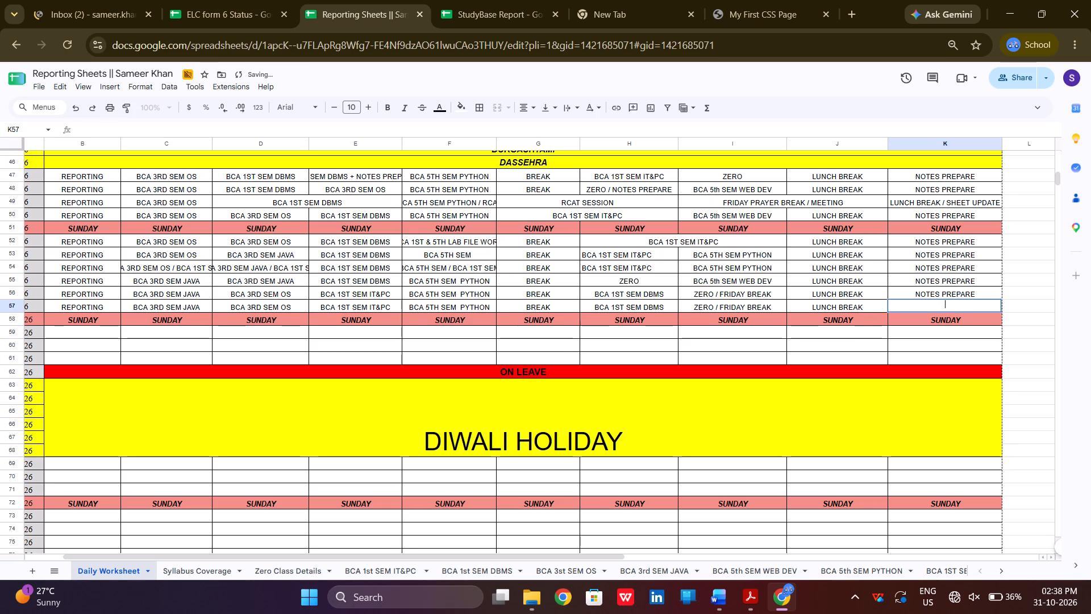
left_click(925, 263)
scroll(583, 314, "right", 1)
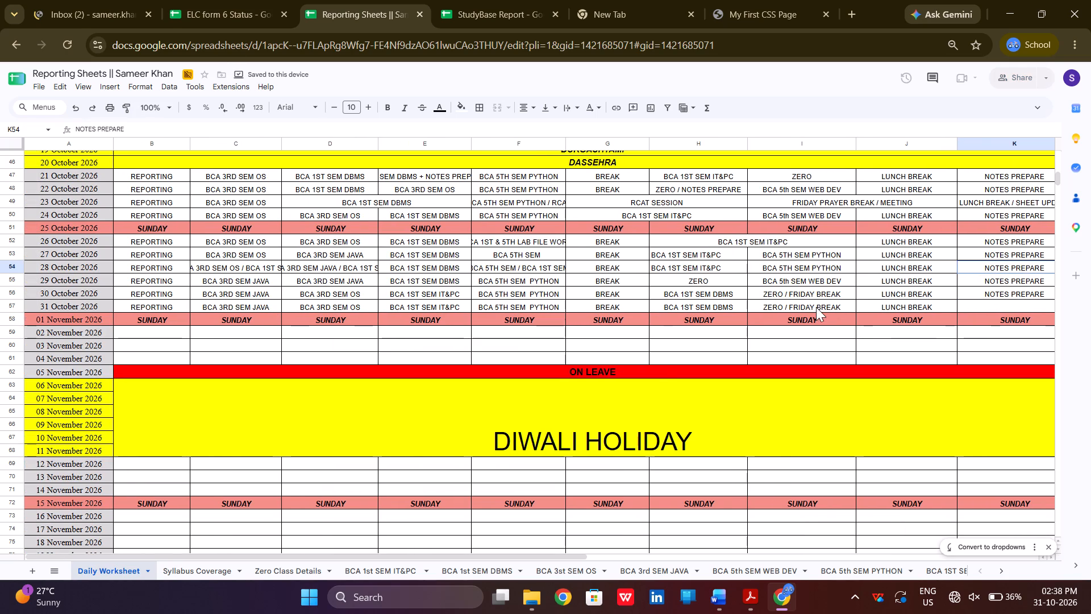
Replace the column I entry for 31 October 2026 with BCA 5th SEM WEB DEV, copied from the 29 October row.
left_click(816, 307)
key("BackSpace")
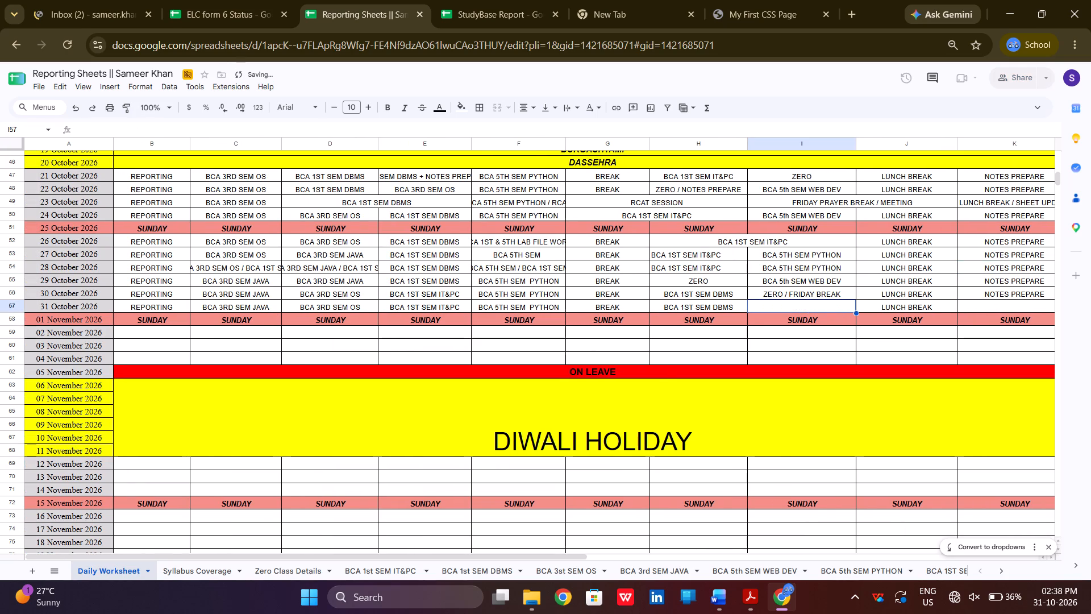
left_click(820, 284)
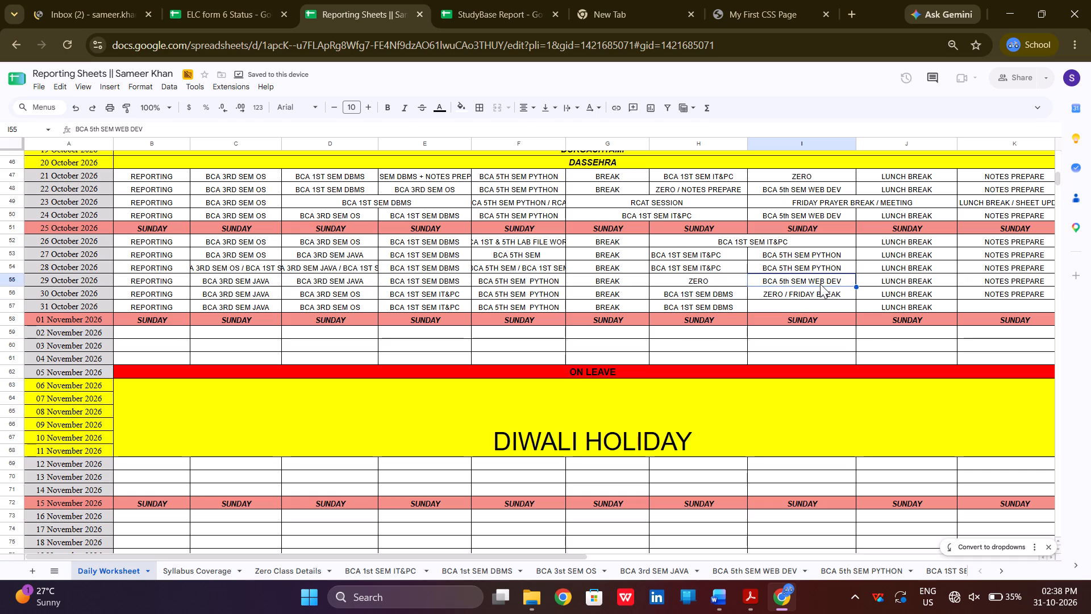
key("ctrl+c")
left_click(812, 303)
key("ctrl+v")
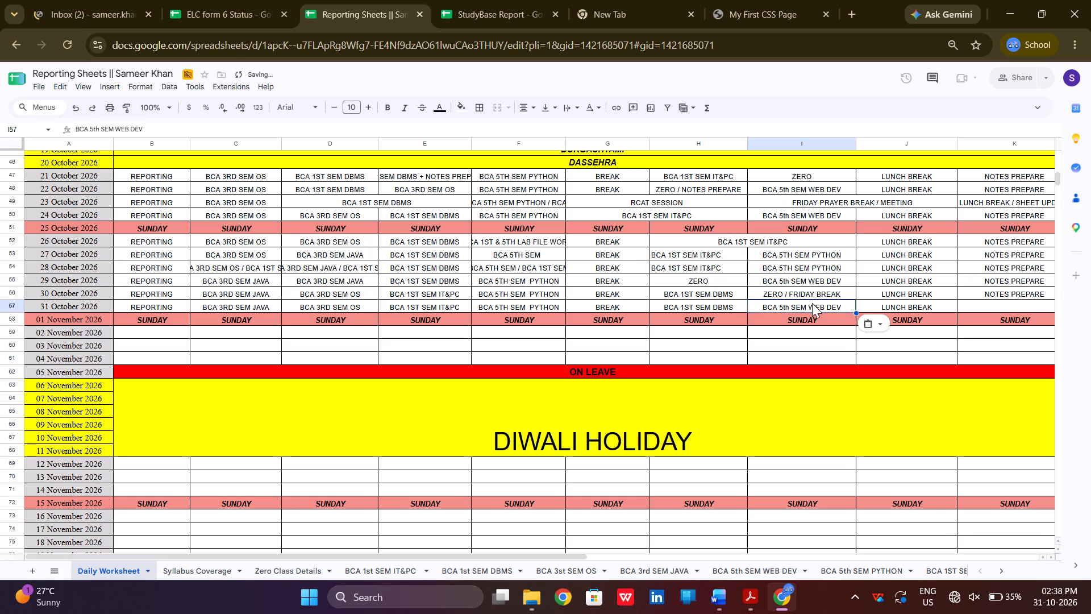
Replace the column H entry for 31 October 2026 with ZERO, copied from the 29 October row.
left_click(703, 305)
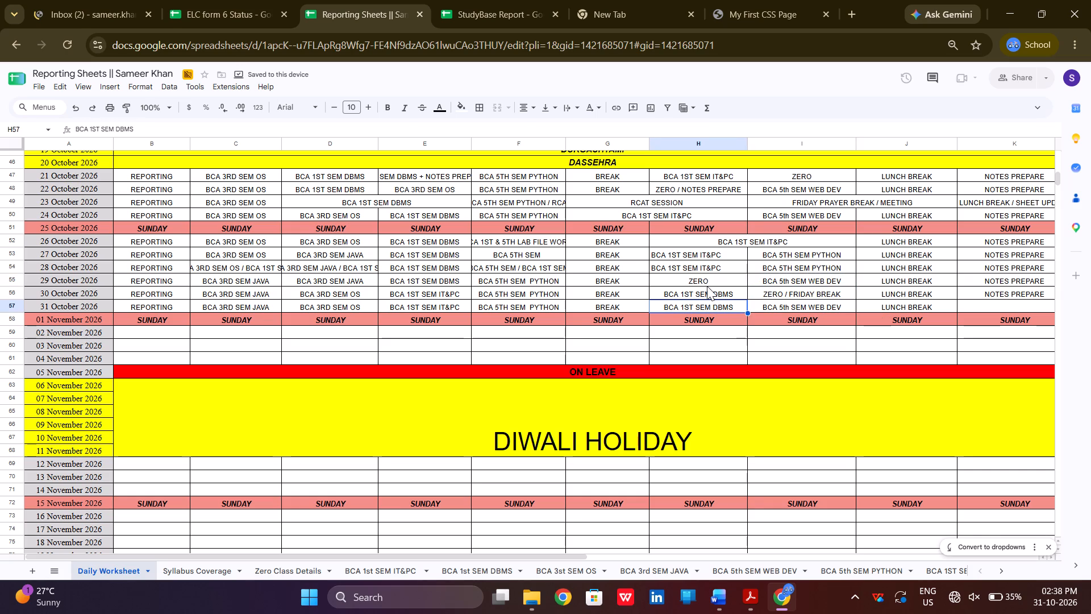
left_click(708, 280)
key("ctrl+c")
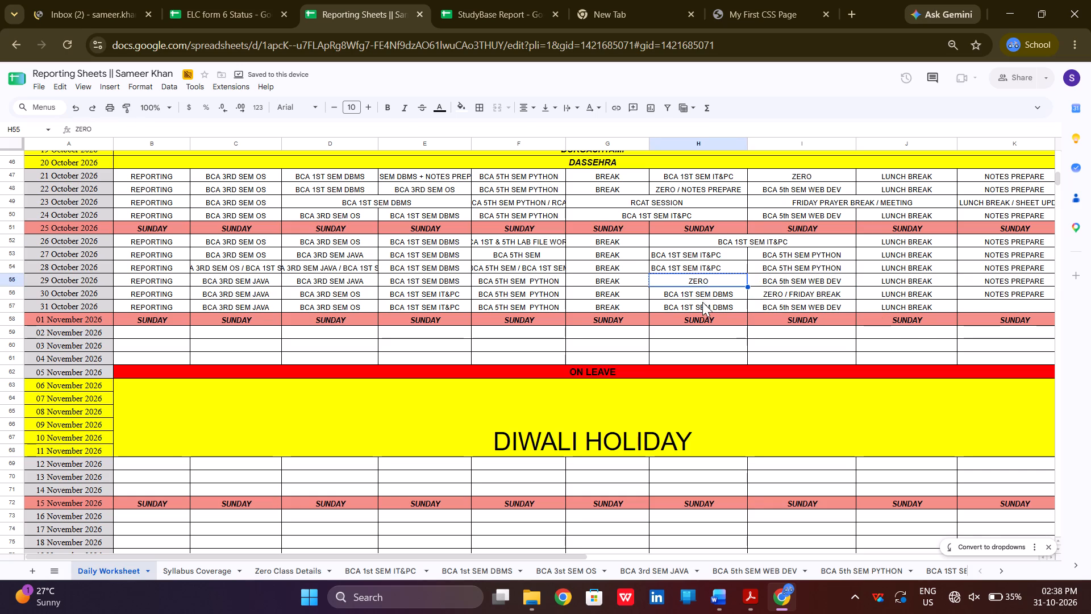
left_click(702, 305)
key("BackSpace")
key("ctrl+v")
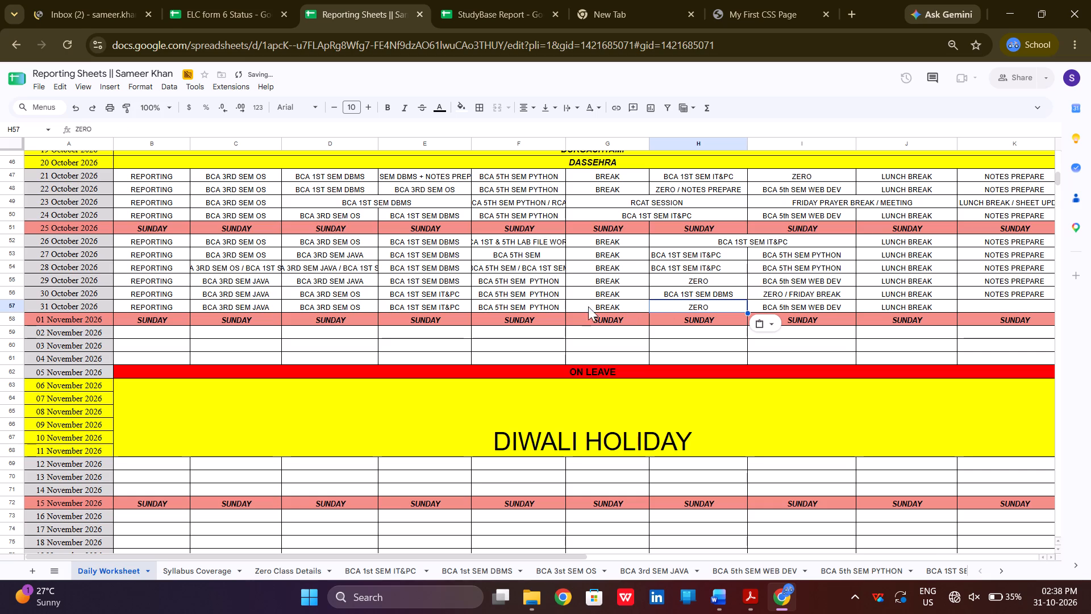
Replace the column F entry for 31 October 2026 with BCA 5th SEM WEB DEV, copied from column I of the same row.
left_click(515, 309)
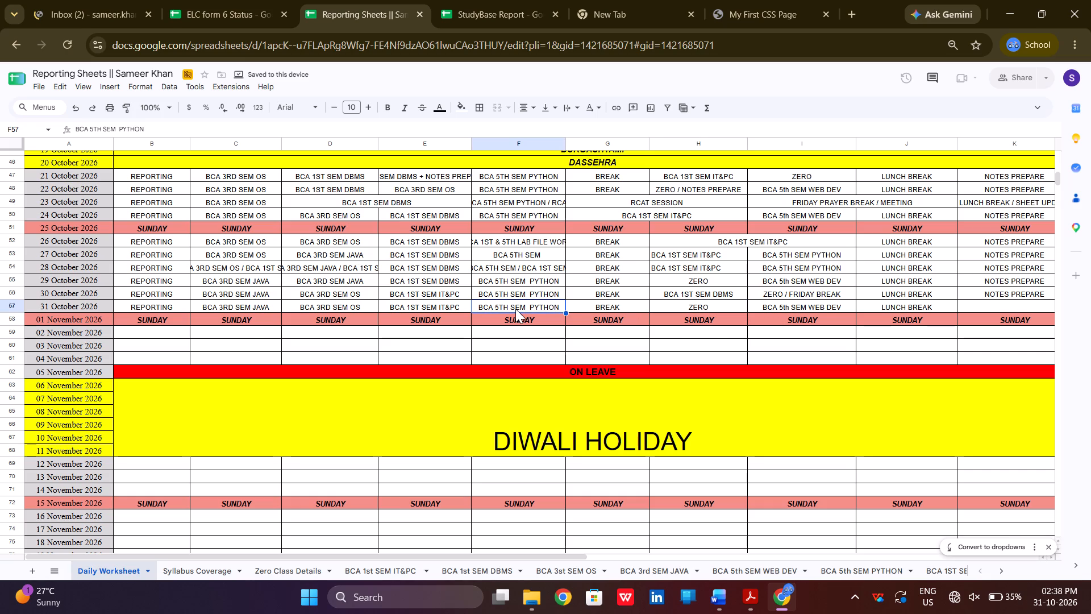
left_click(807, 305)
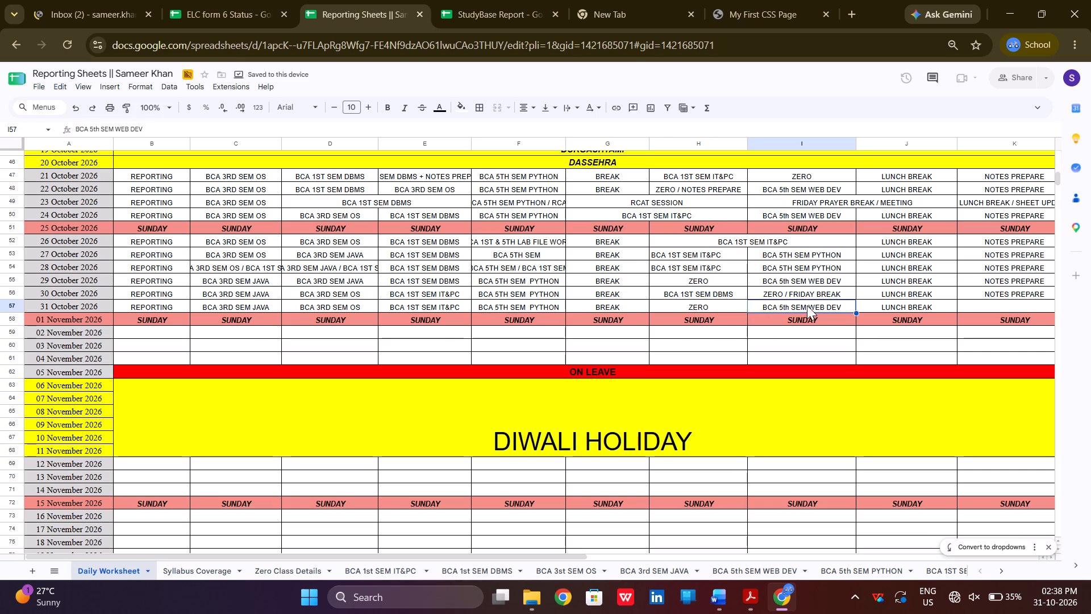
key("ctrl+v")
key("ctrl+z")
key("ctrl+c")
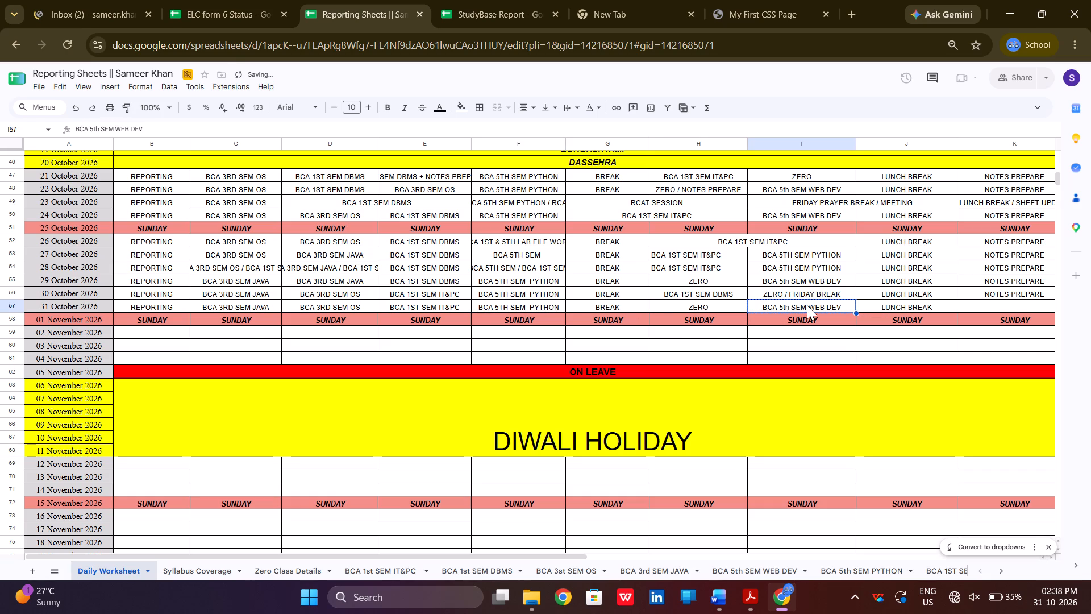
left_click(534, 302)
key("ctrl+v")
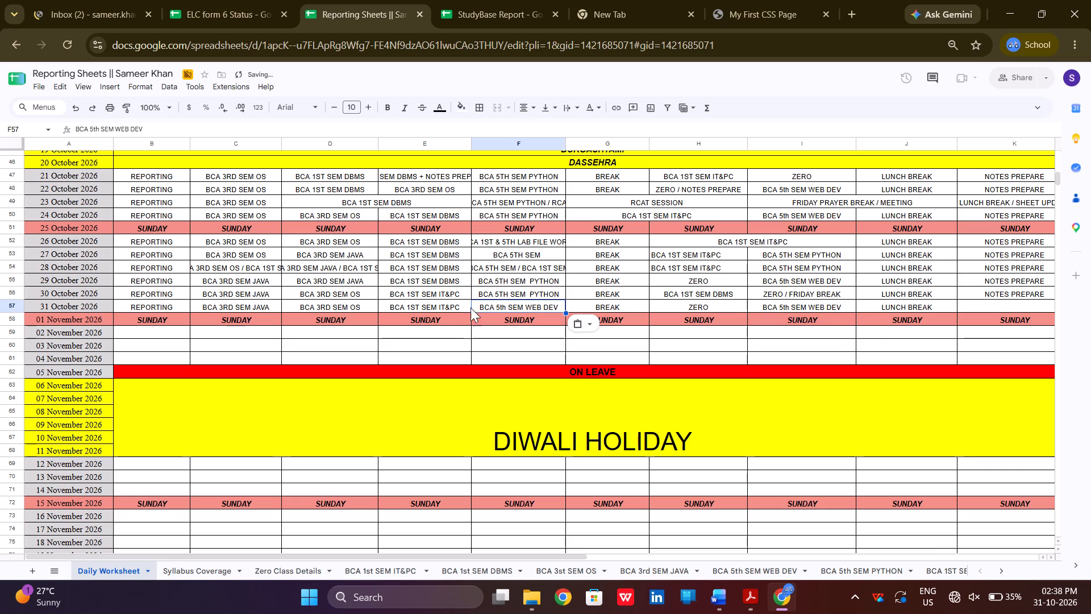
Replace the column E entry for 31 October 2026 with BCA 1ST SEM DBMS, copied from the 28 October row.
left_click(428, 306)
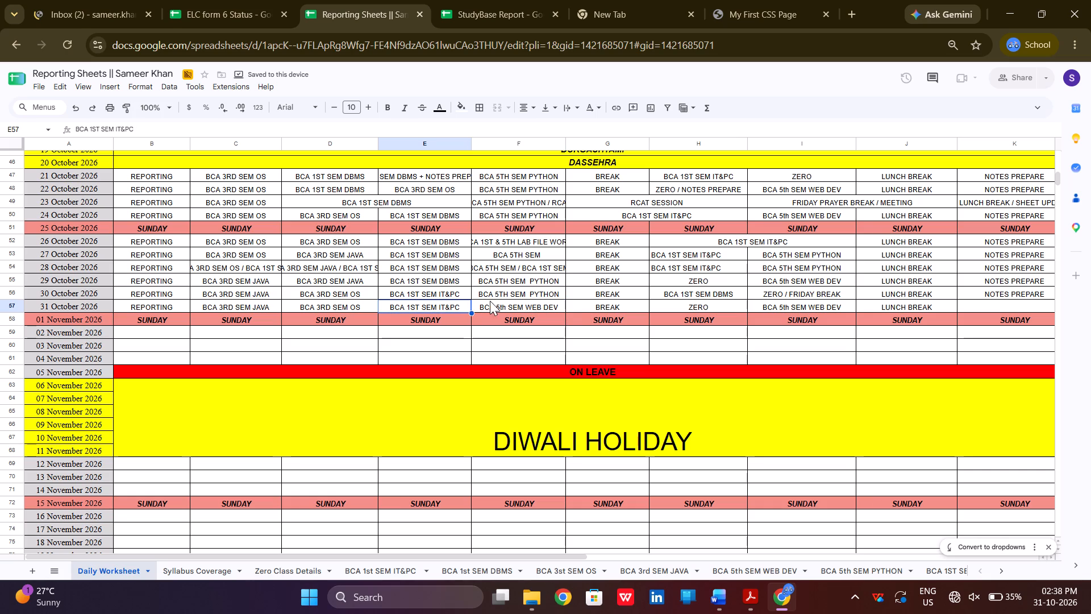
left_click(429, 269)
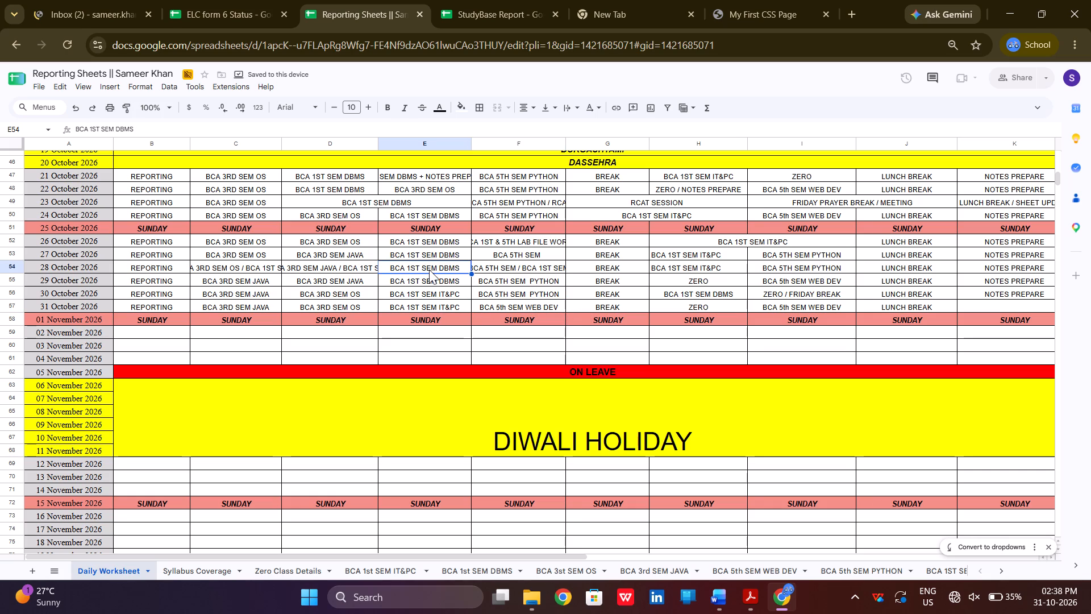
key("ctrl+c")
left_click(415, 310)
key("ctrl+v")
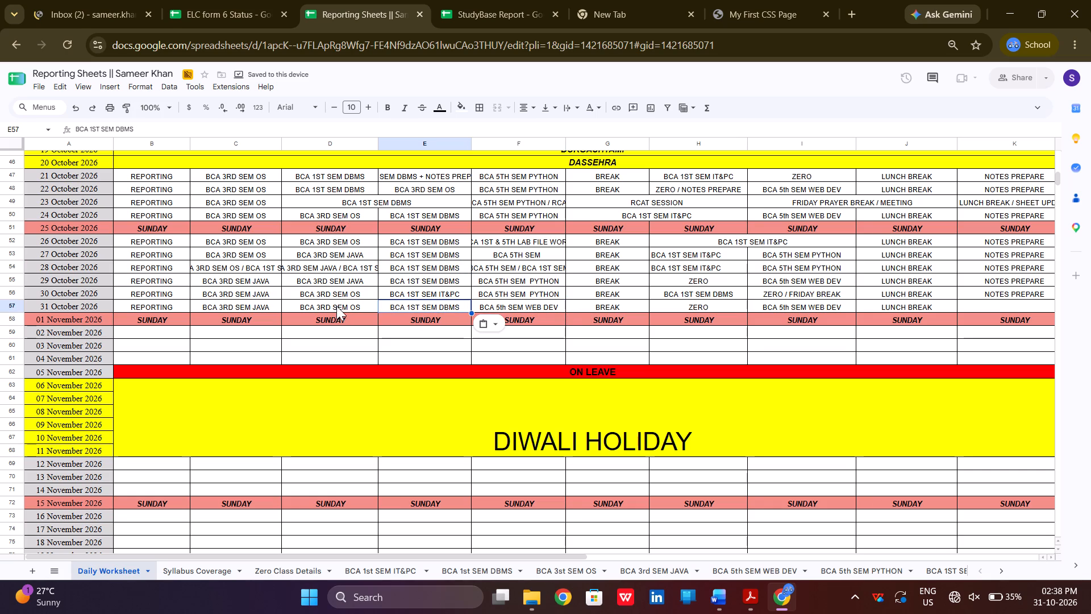
Replace the column C entry for 31 October 2026 with BCA 3RD SEM OS, copied from the adjacent column D entry.
left_click(306, 309)
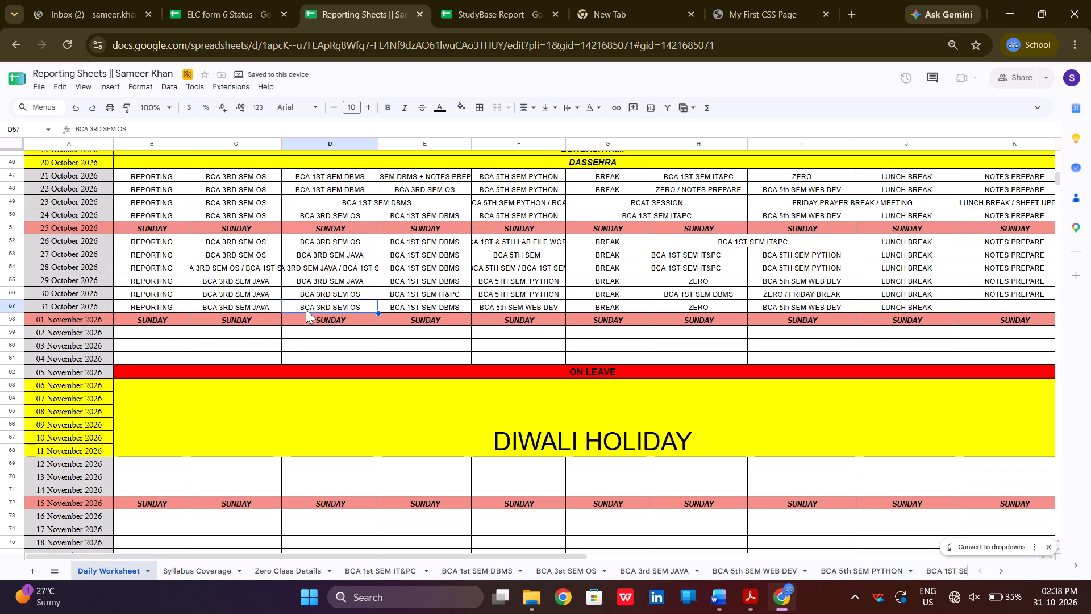
key("ctrl+c")
left_click(253, 303)
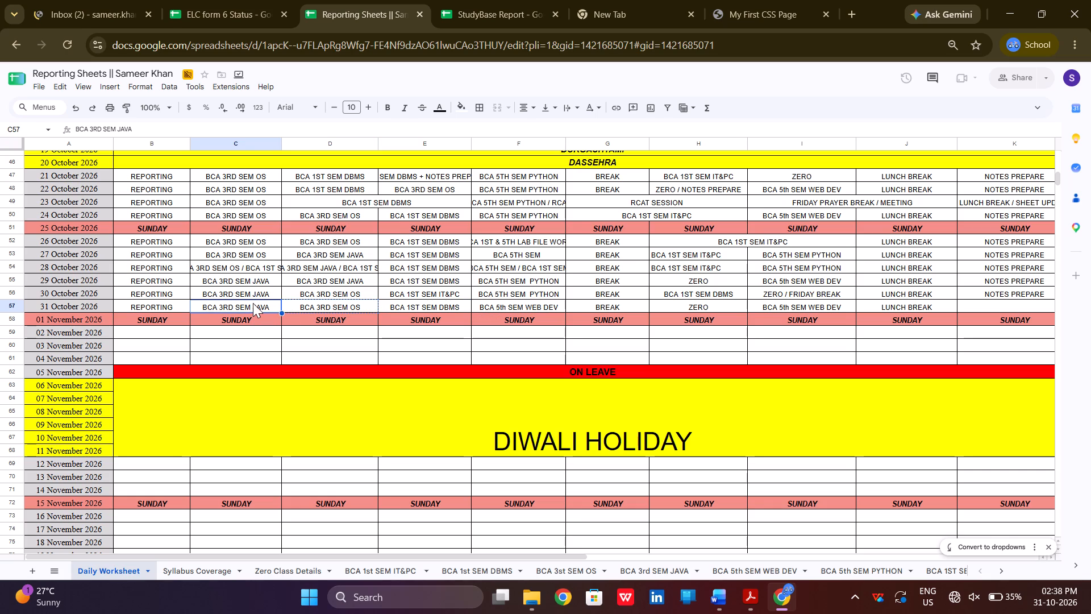
key("ctrl+v")
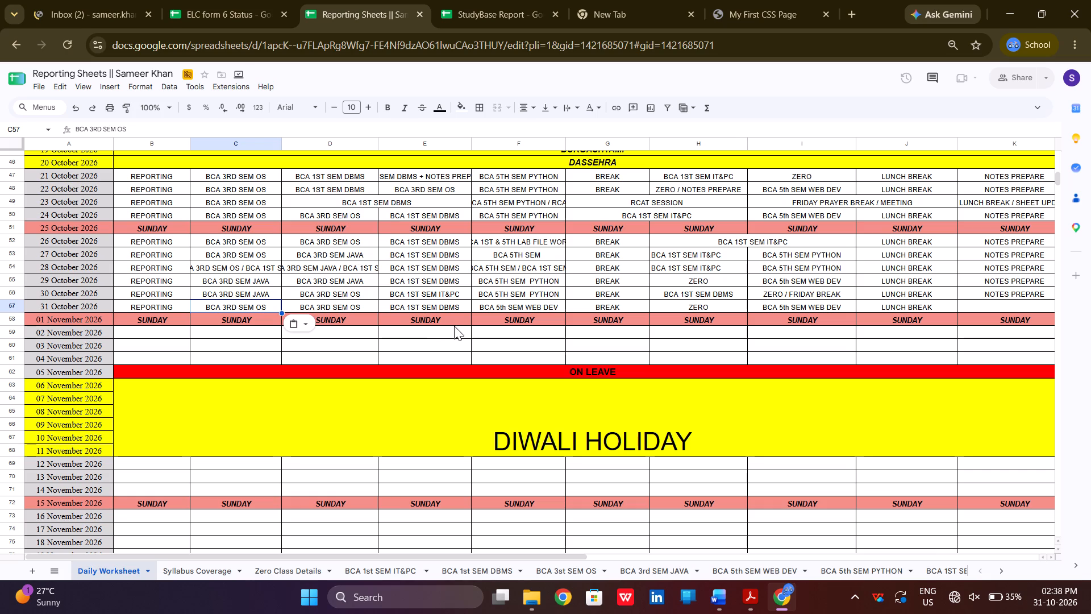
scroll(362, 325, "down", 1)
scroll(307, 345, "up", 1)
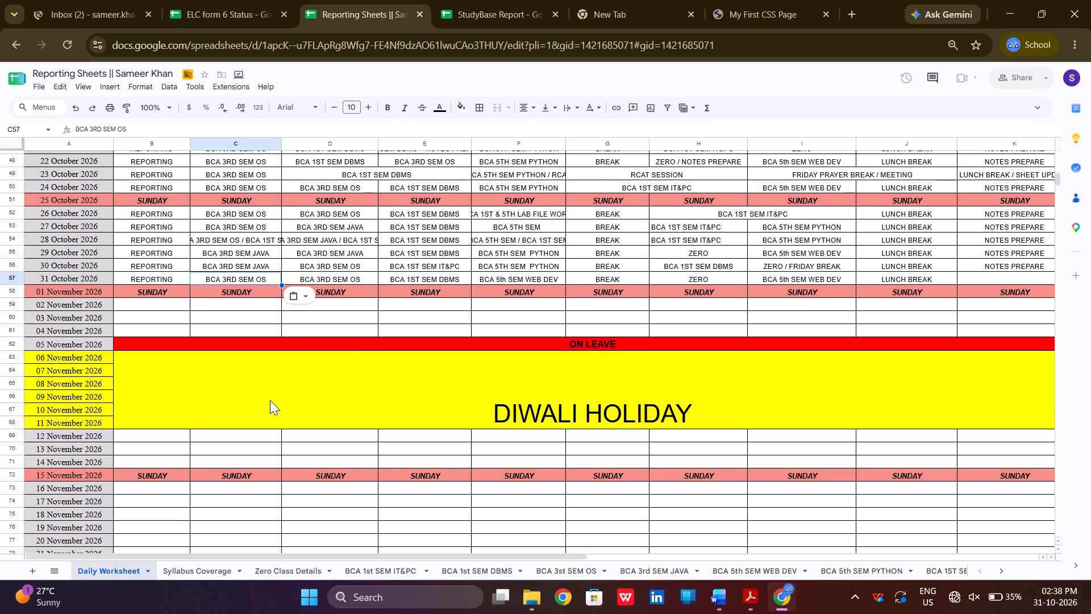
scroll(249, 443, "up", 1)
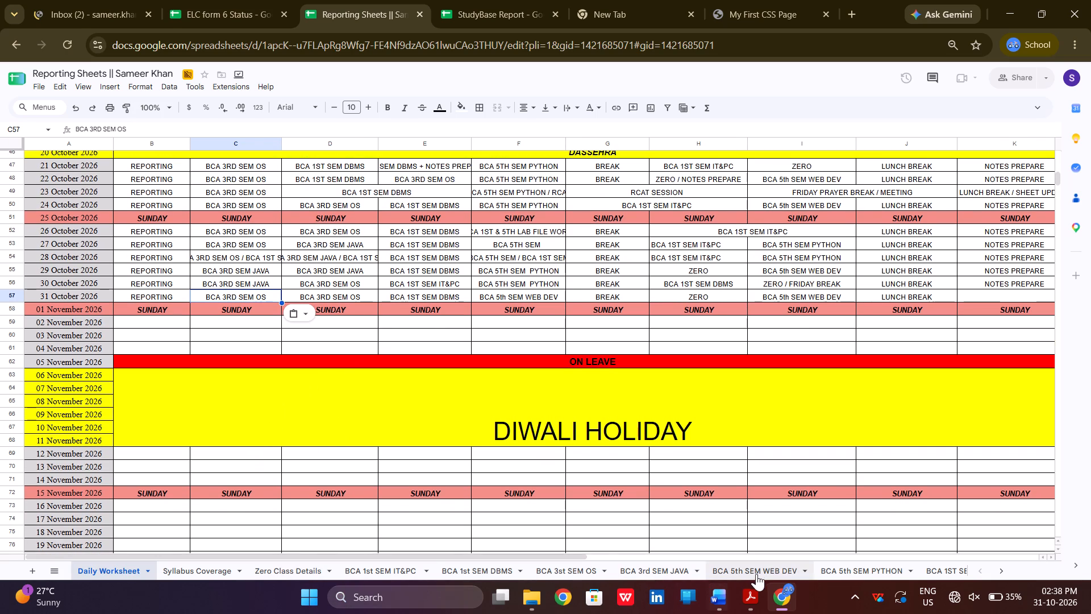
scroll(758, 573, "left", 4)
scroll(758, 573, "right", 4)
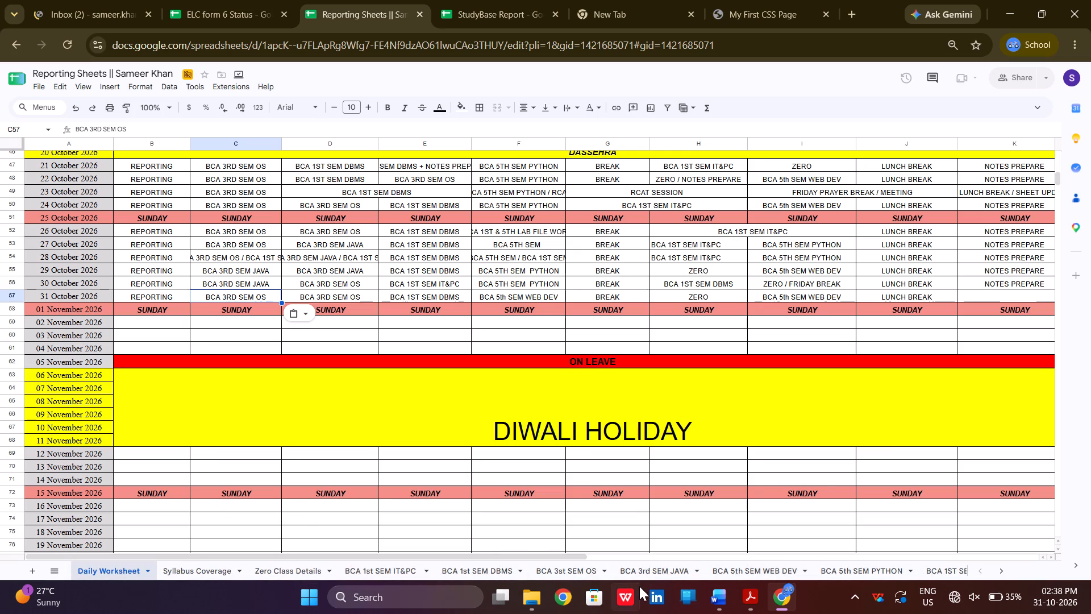
In the BCA 3st SEM OS sheet, set the lecture counts for CPU burst, Waiting Time, Response time and Turnaround time to 1 each.
left_click(556, 567)
scroll(393, 470, "down", 1)
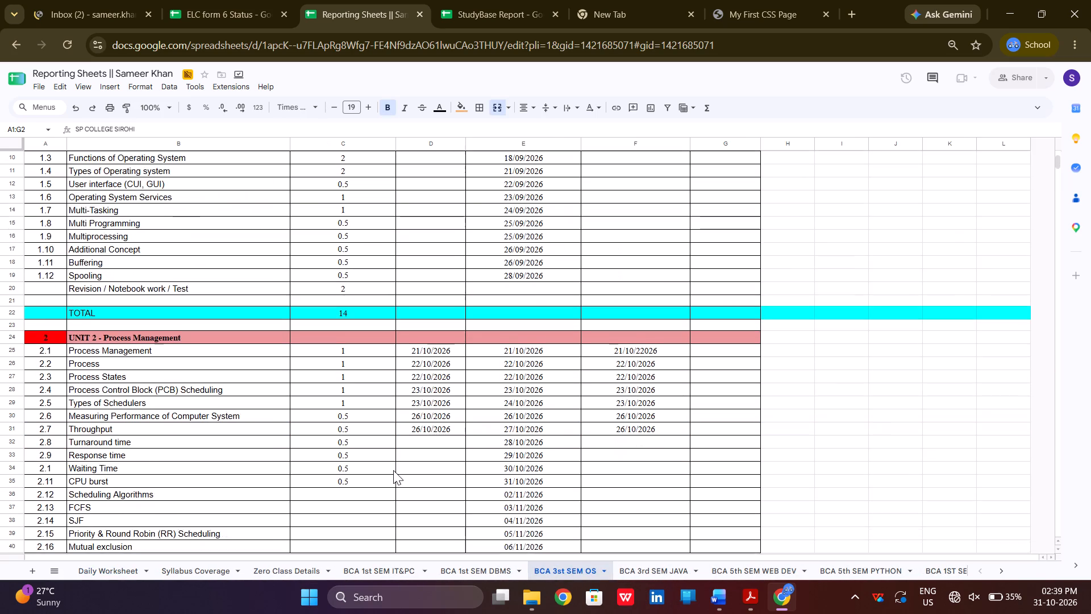
scroll(393, 470, "down", 1)
left_click(346, 429)
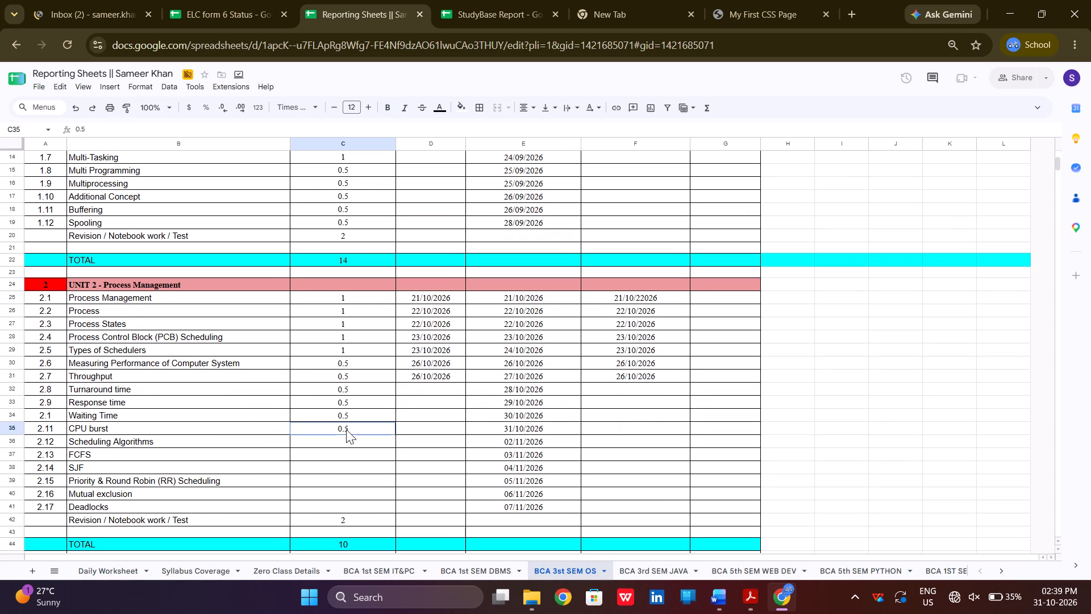
key("1")
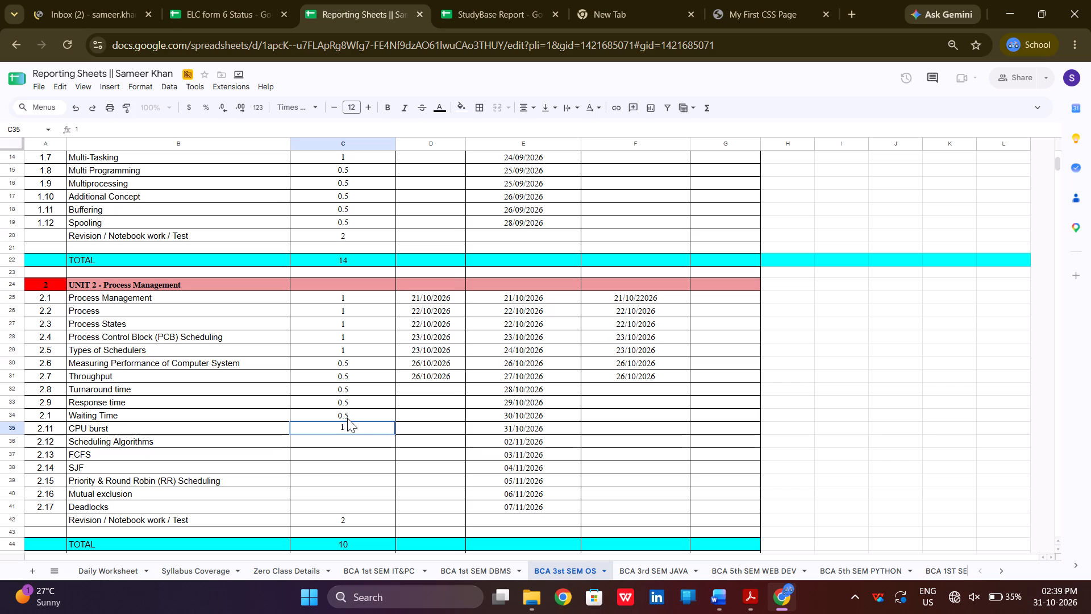
left_click(347, 418)
key("1")
left_click(343, 406)
key("1")
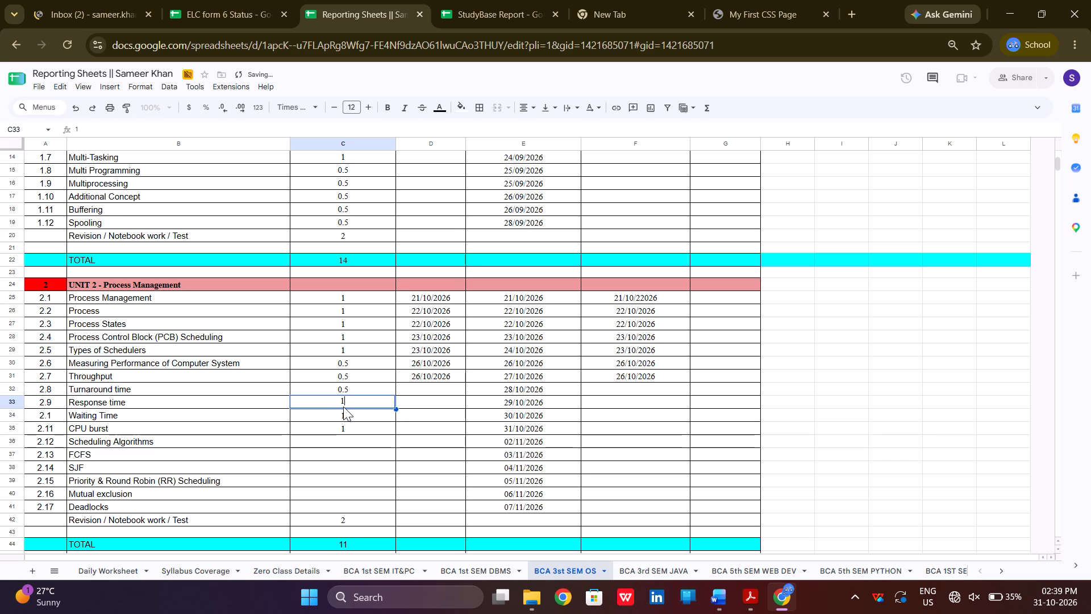
left_click(346, 389)
key("1")
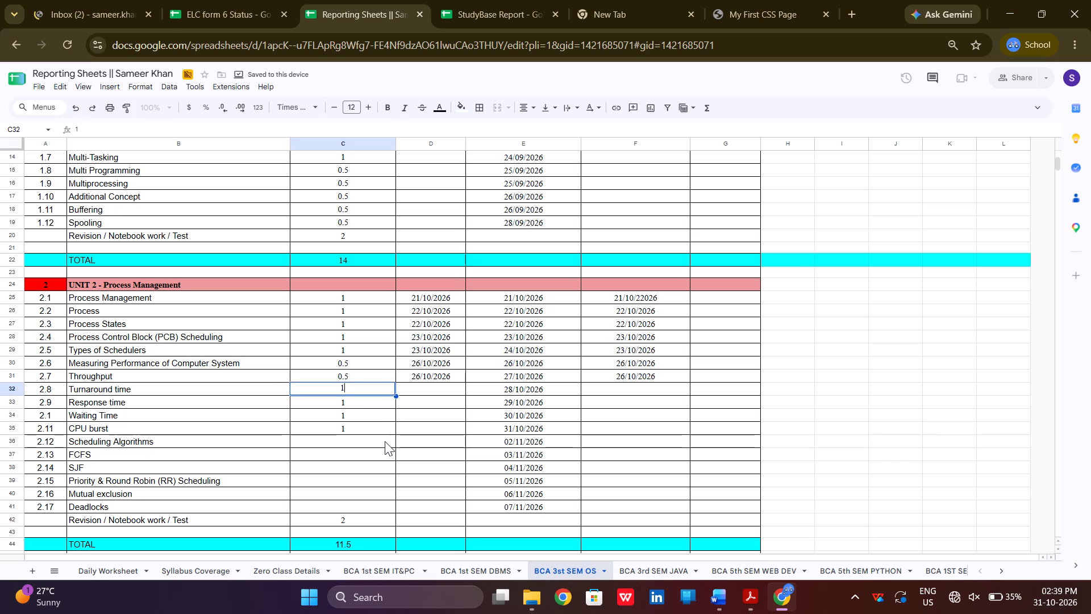
left_click(357, 478)
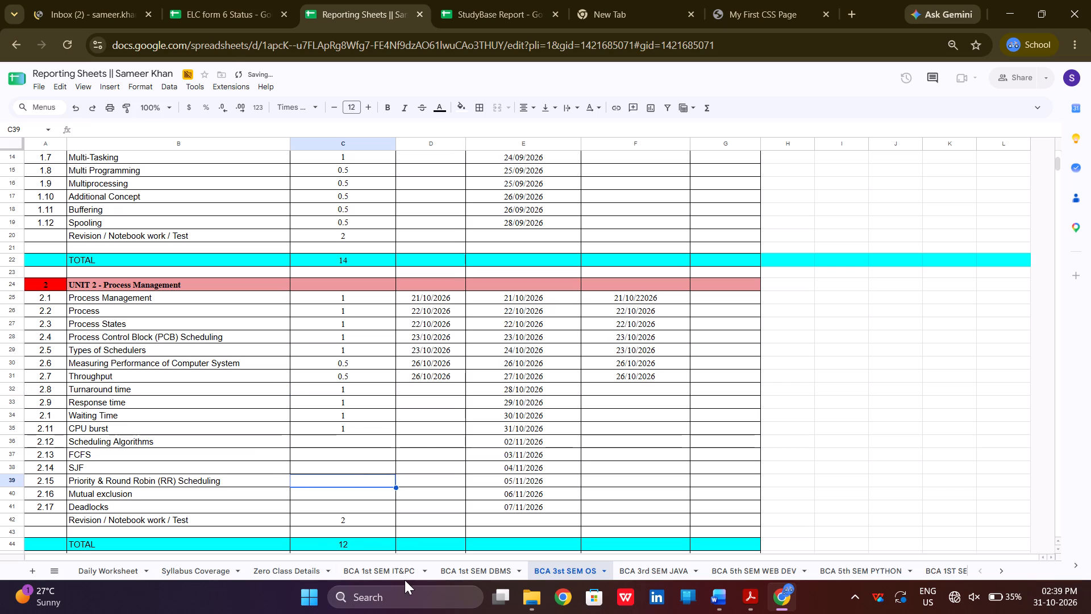
In the BCA 1st SEM DBMS sheet, set the lecture count for Relational Data Integrity in Unit 2 to 0.5.
left_click(104, 576)
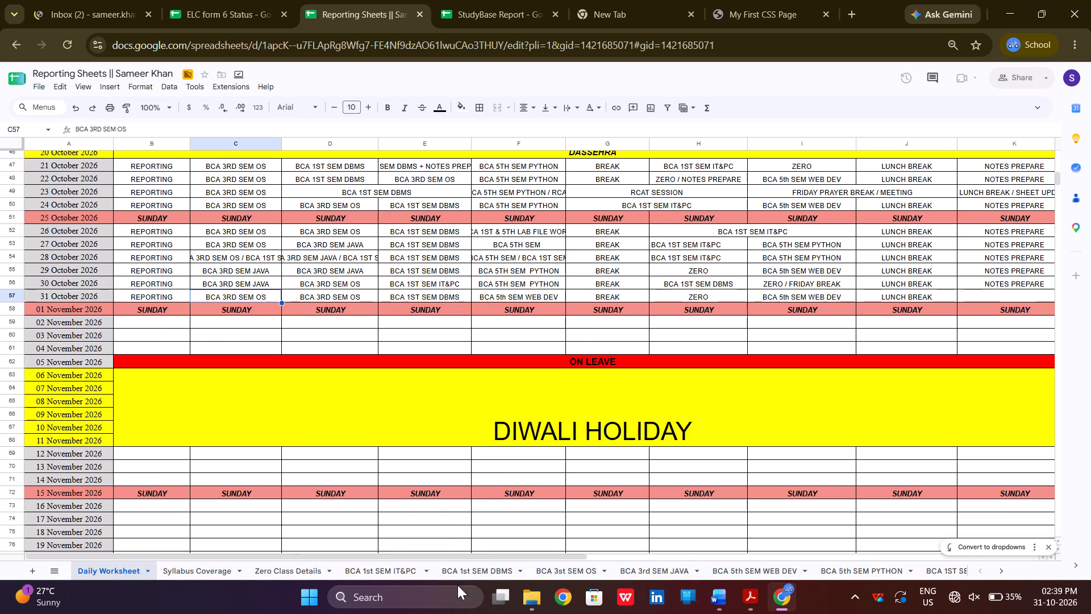
left_click(735, 567)
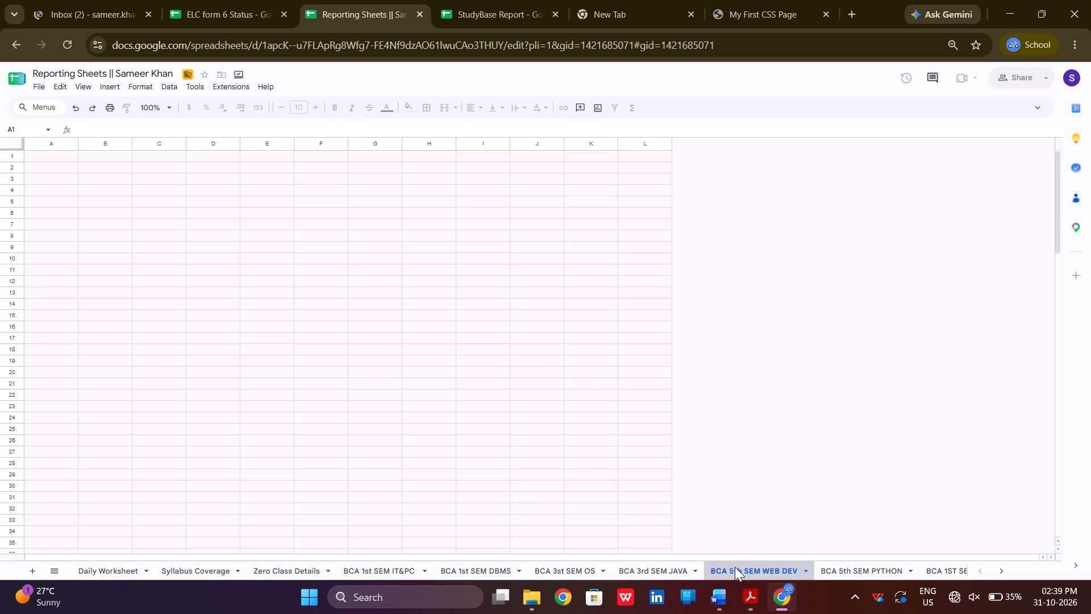
left_click(489, 572)
scroll(402, 516, "down", 1)
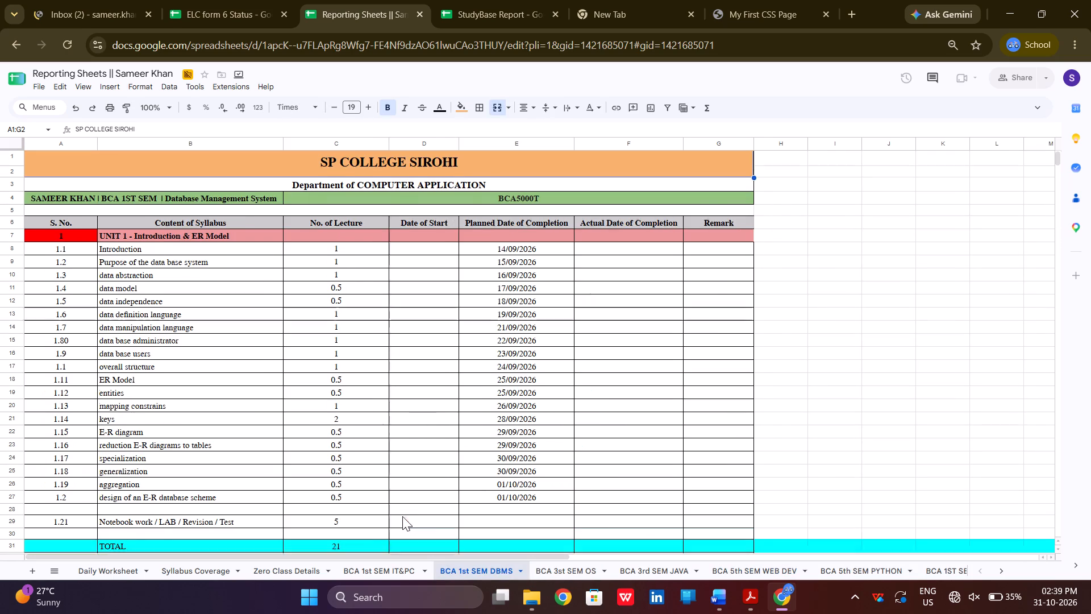
scroll(402, 516, "down", 3)
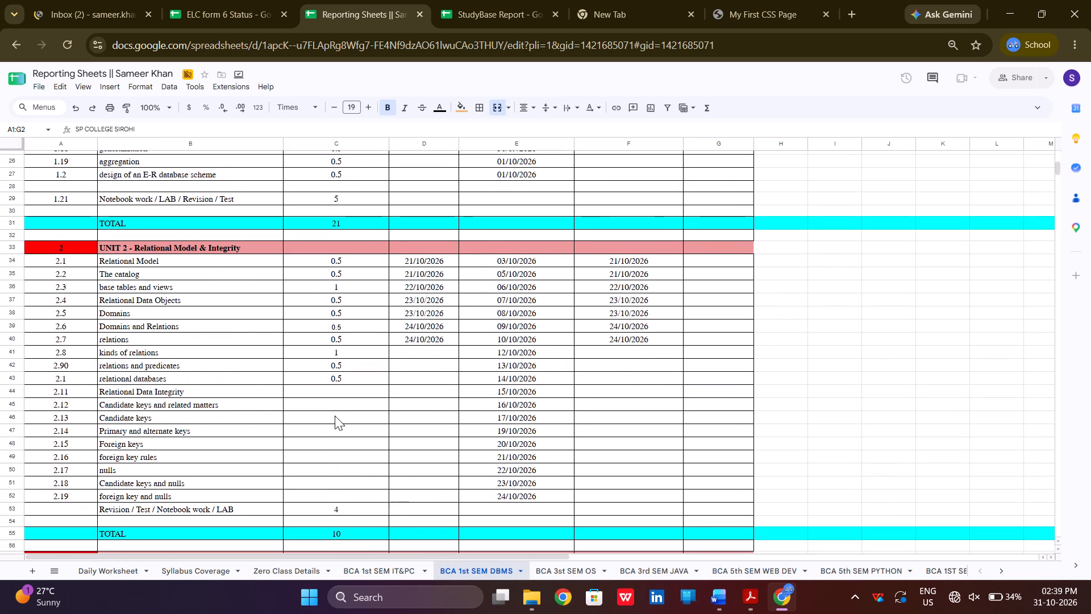
left_click(334, 392)
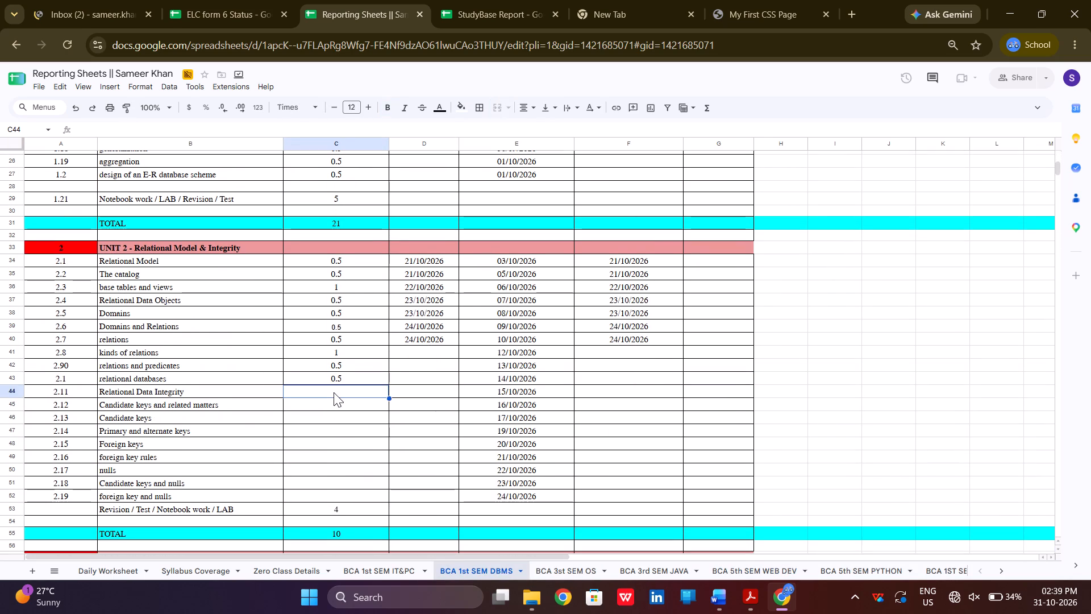
type("0.5")
key("Return")
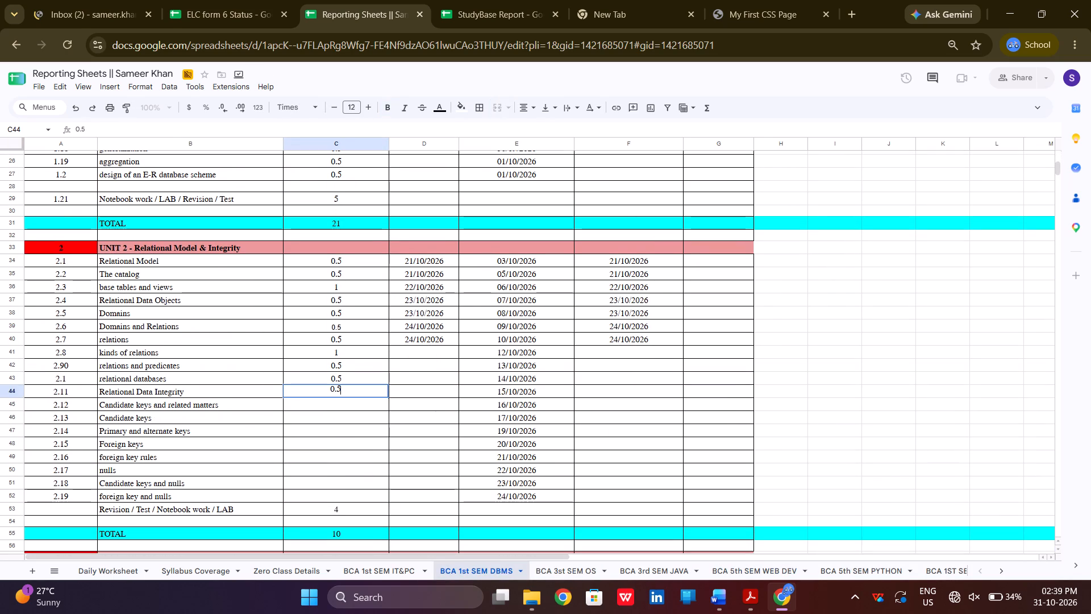
In the BCA 1st SEM DBMS sheet, set the lecture count for Candidate keys and related matters to 0.5.
type("0.5")
key("Return")
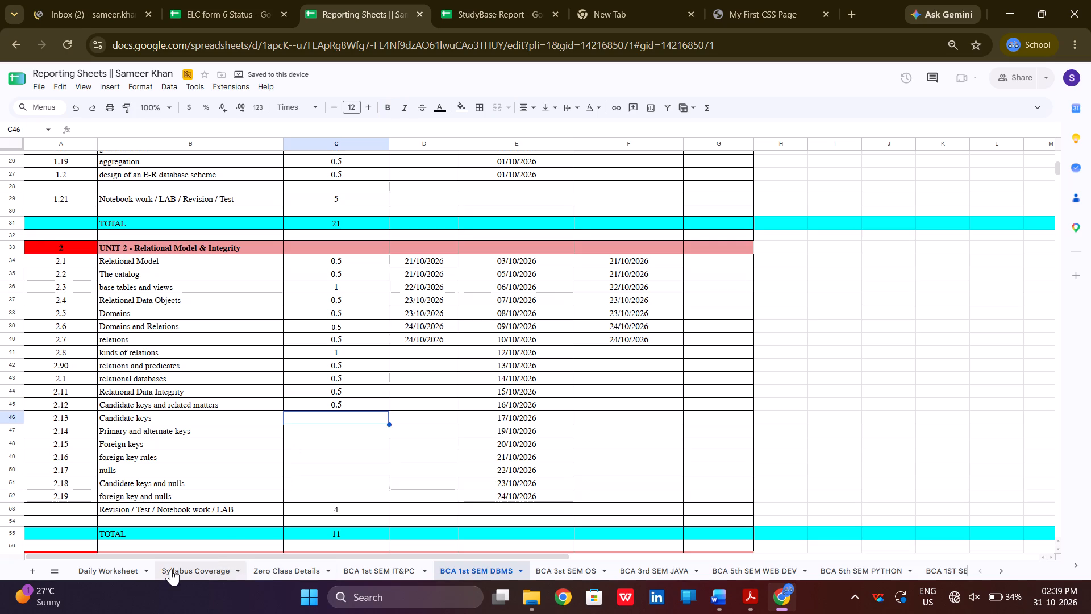
In the BCA 5th SEM WEB DEV sheet, set the Unit 2 lecture count for Notebook work / Lab / Revision / Test to 2.
left_click(117, 565)
scroll(86, 565, "right", 3)
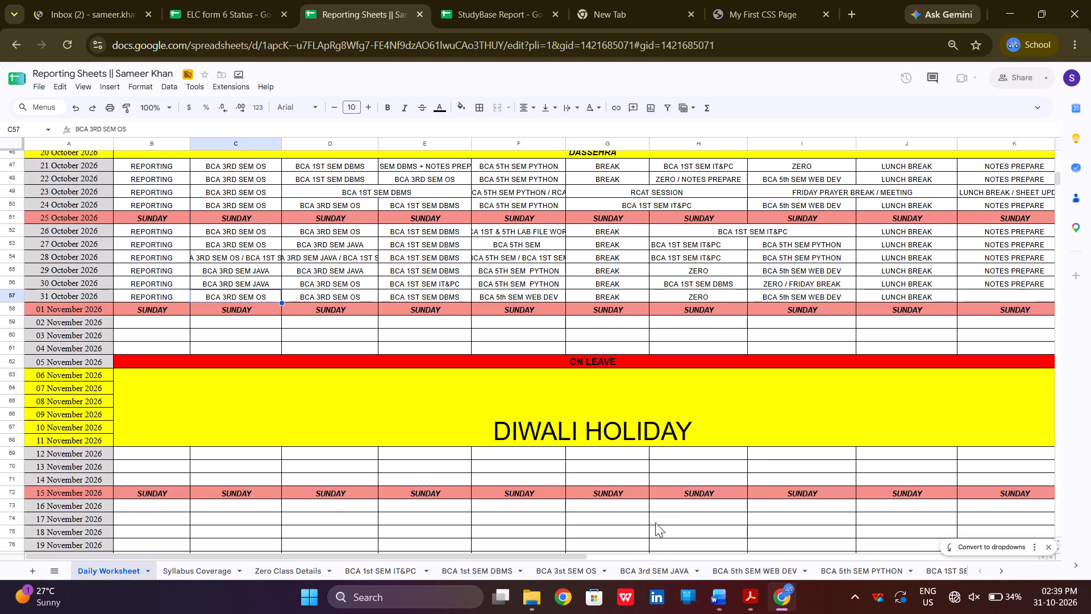
left_click(755, 575)
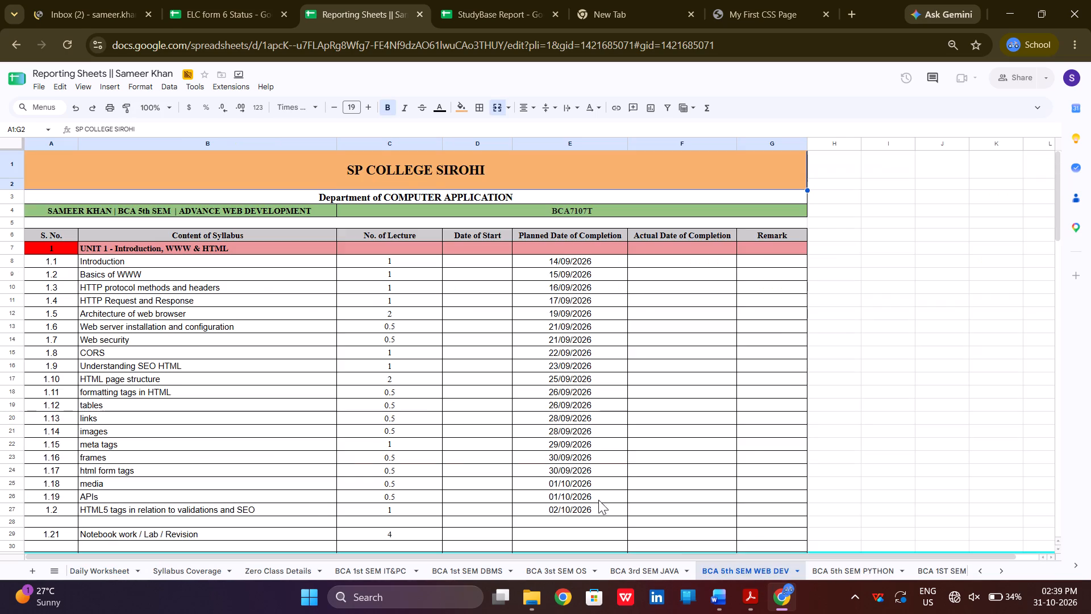
scroll(534, 480, "down", 3)
scroll(534, 480, "up", 1)
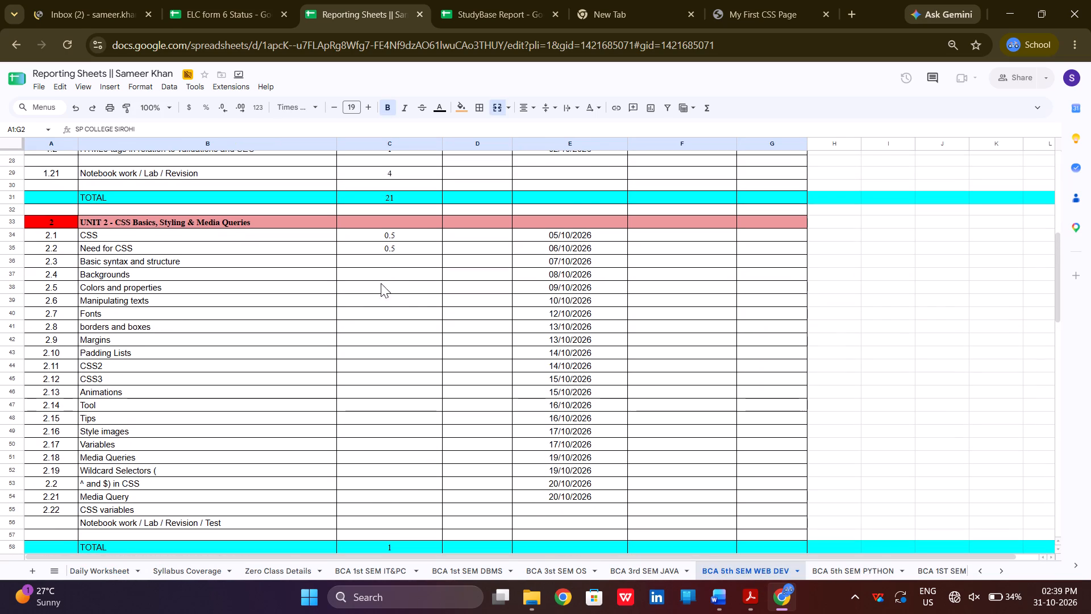
scroll(382, 260, "up", 1)
scroll(360, 402, "down", 2)
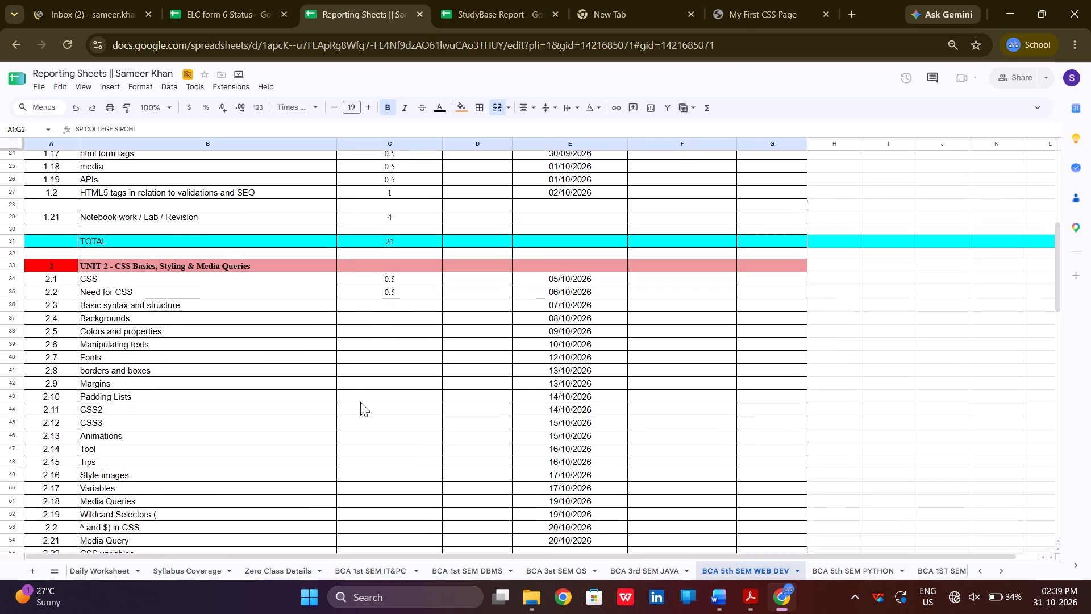
scroll(360, 402, "down", 2)
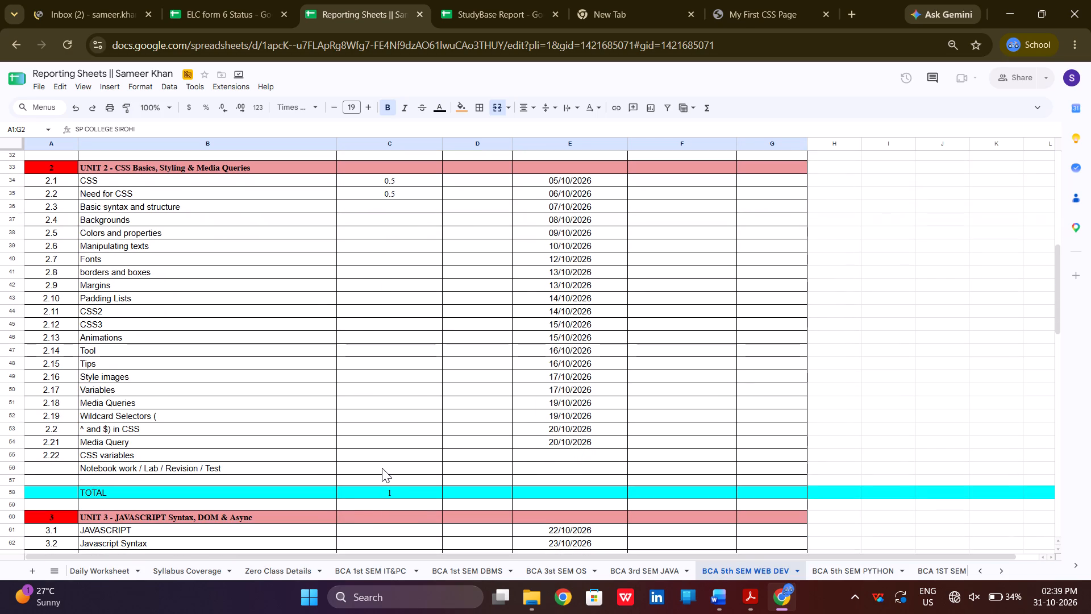
left_click(382, 467)
key("2")
key("Return")
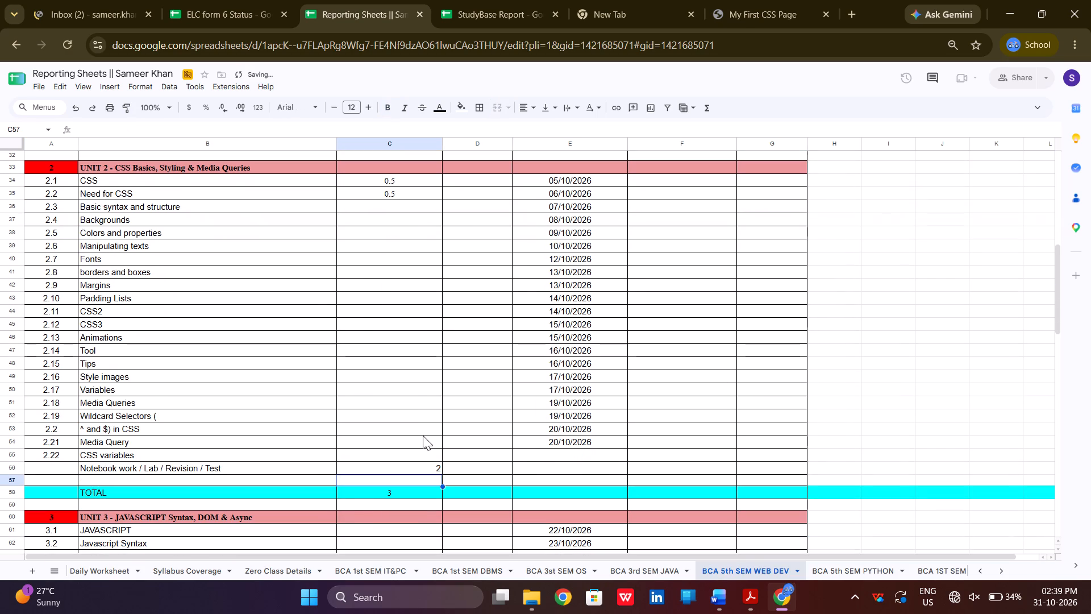
left_click(422, 467)
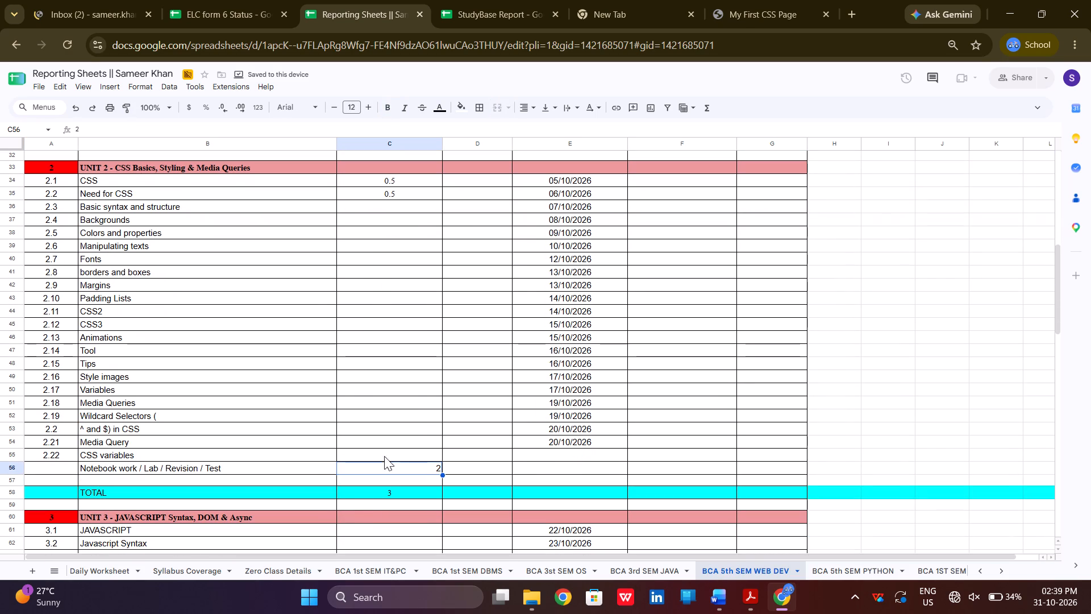
Centre the Unit 2 lecture count for Notebook work / Lab / Revision / Test in its cell.
left_click(522, 102)
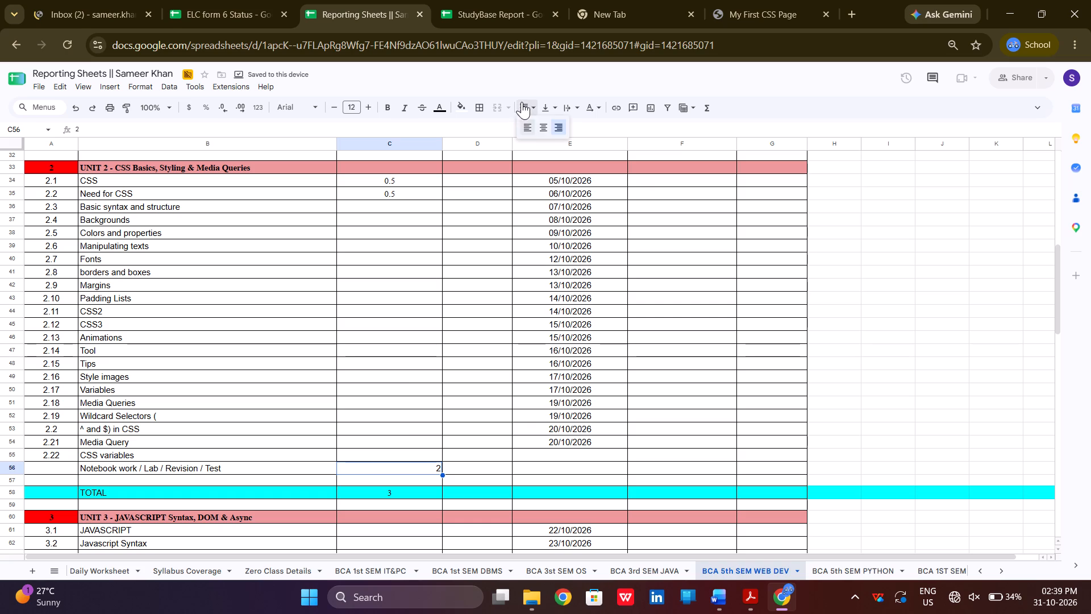
left_click(540, 123)
left_click(461, 298)
scroll(461, 298, "up", 2)
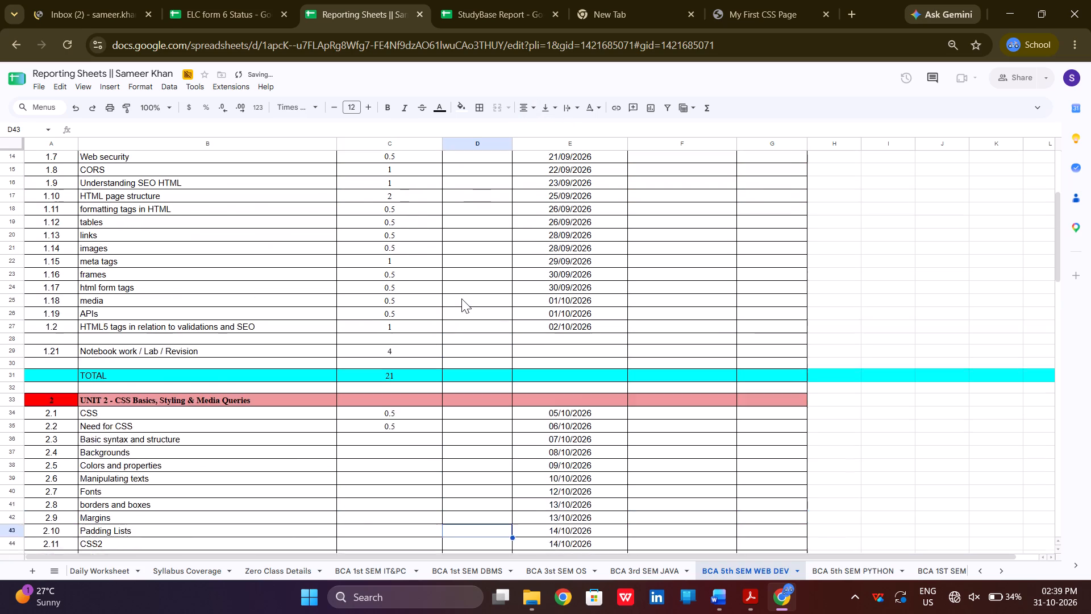
scroll(461, 298, "up", 4)
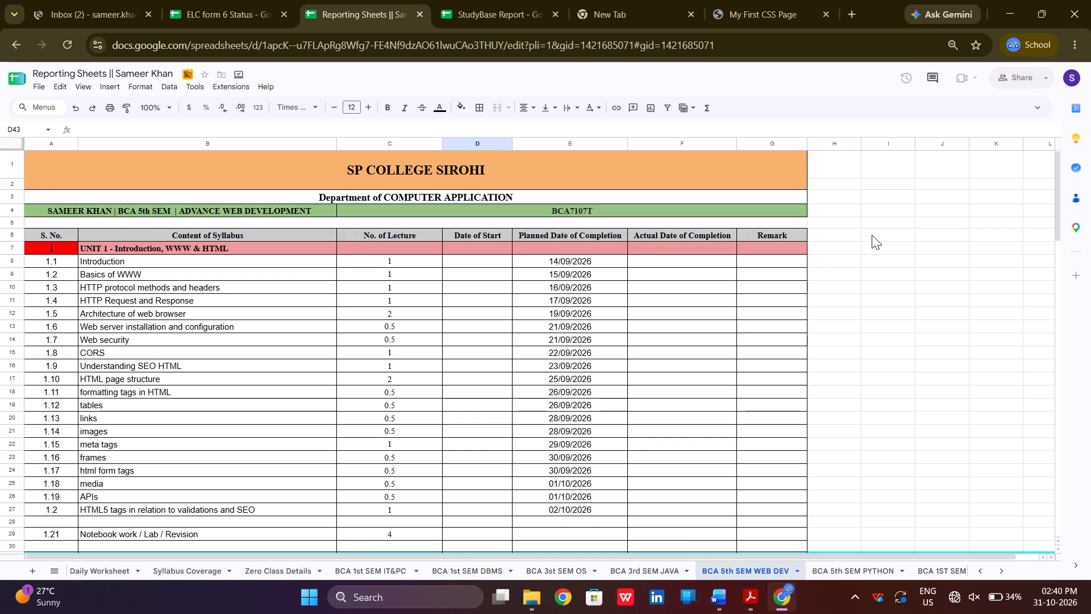
Check the computer's Wi-Fi connection and the list of available networks, and return to the spreadsheet.
left_click(967, 597)
left_click(882, 330)
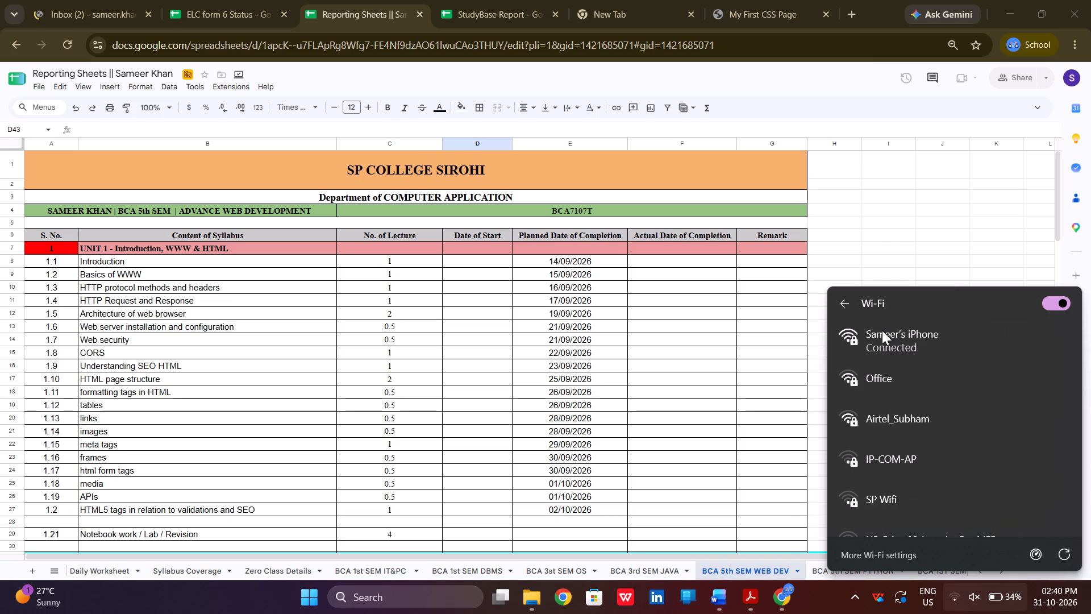
scroll(571, 432, "down", 2)
scroll(571, 432, "up", 3)
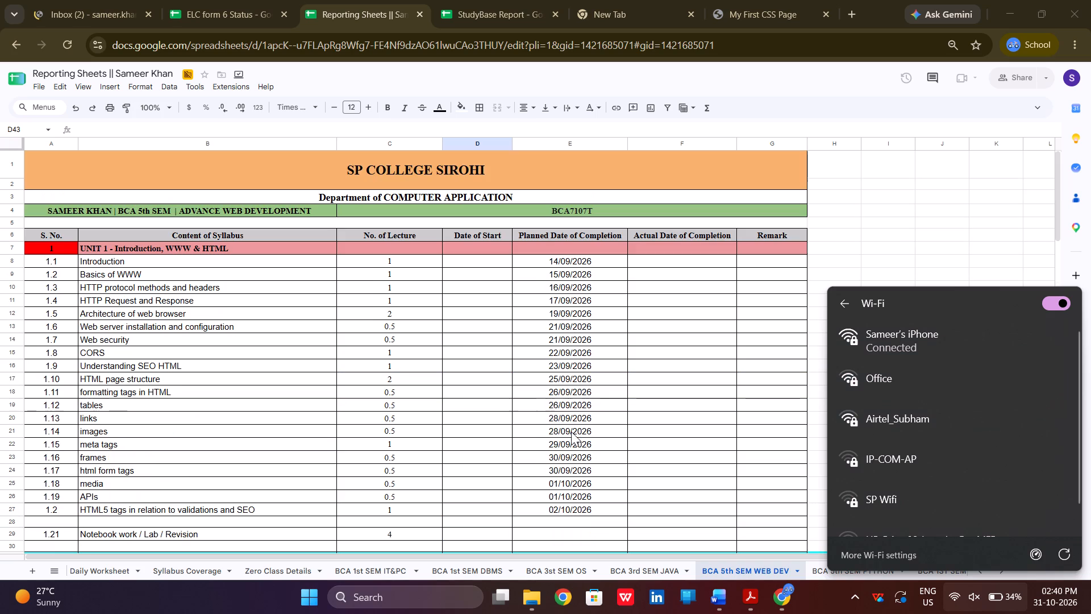
left_click(195, 204)
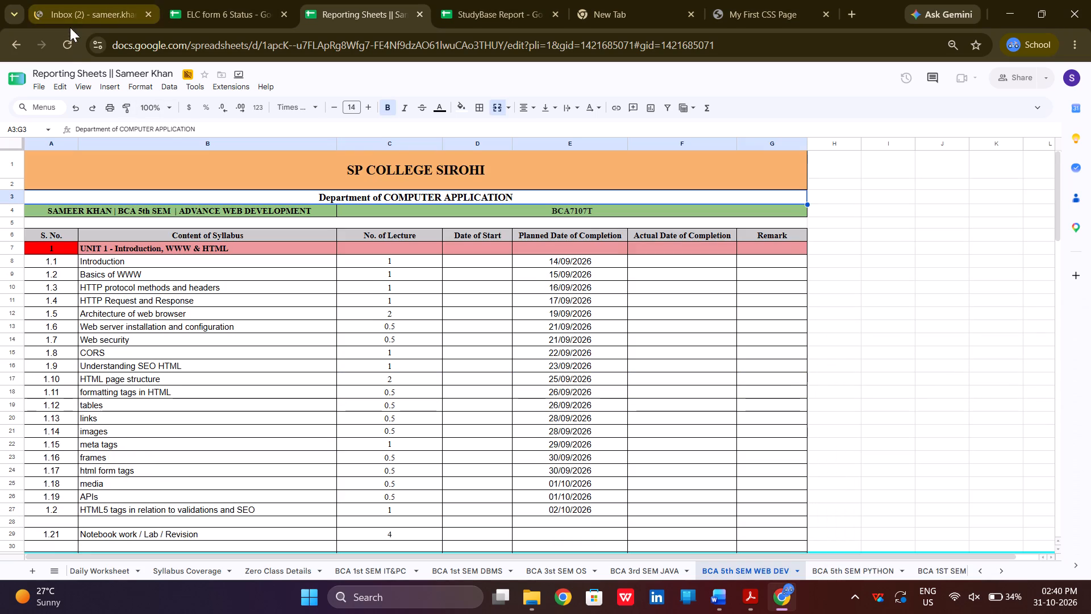
Reload the Reporting Sheets spreadsheet.
left_click(68, 44)
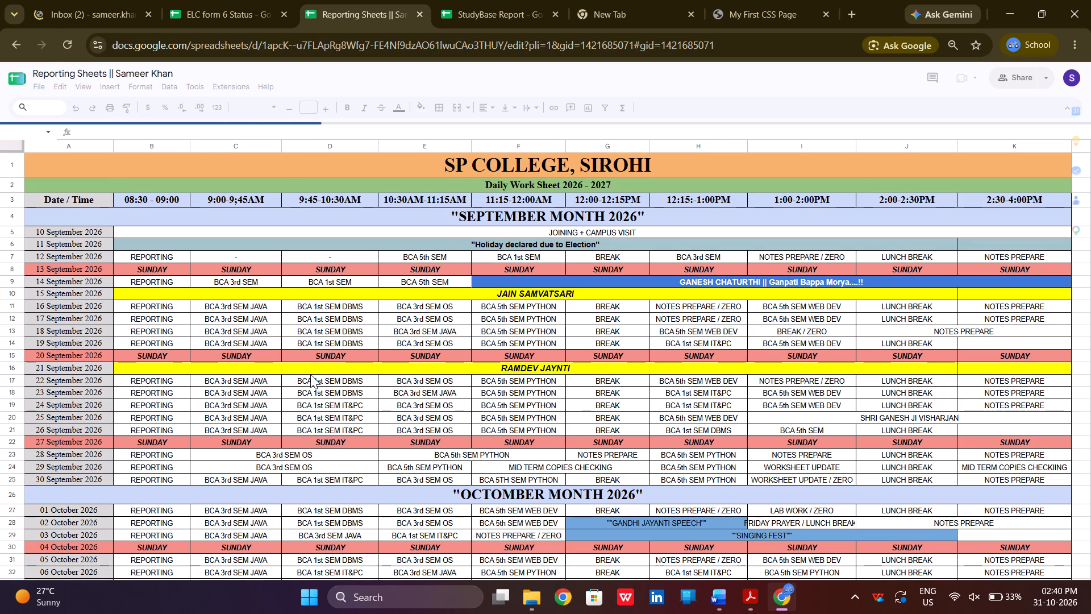
Review the Daily Worksheet schedule from September through the late October and early November rows.
scroll(310, 374, "down", 6)
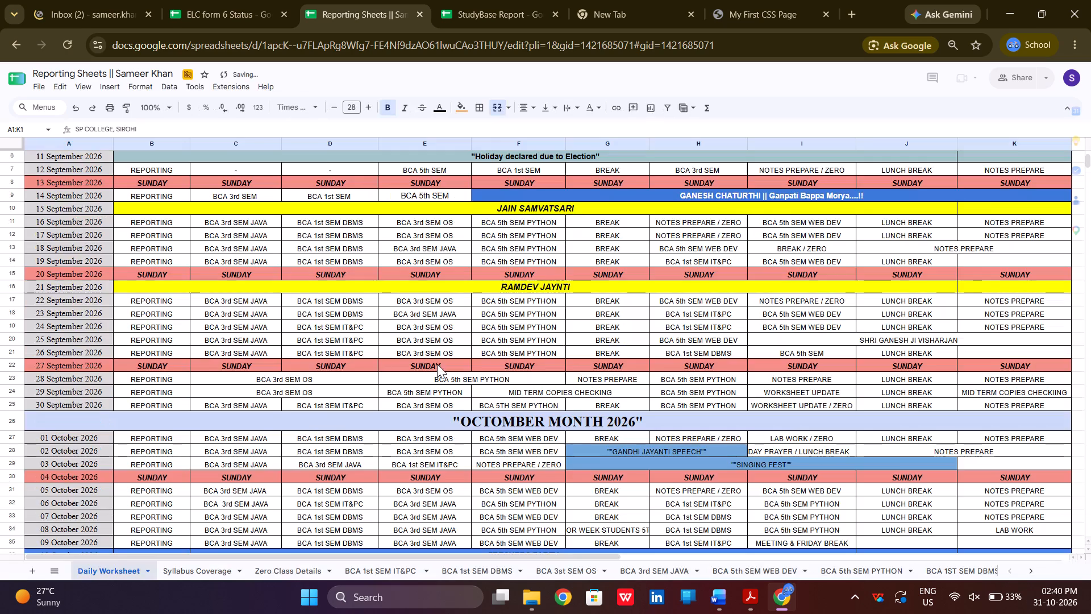
scroll(390, 393, "down", 3)
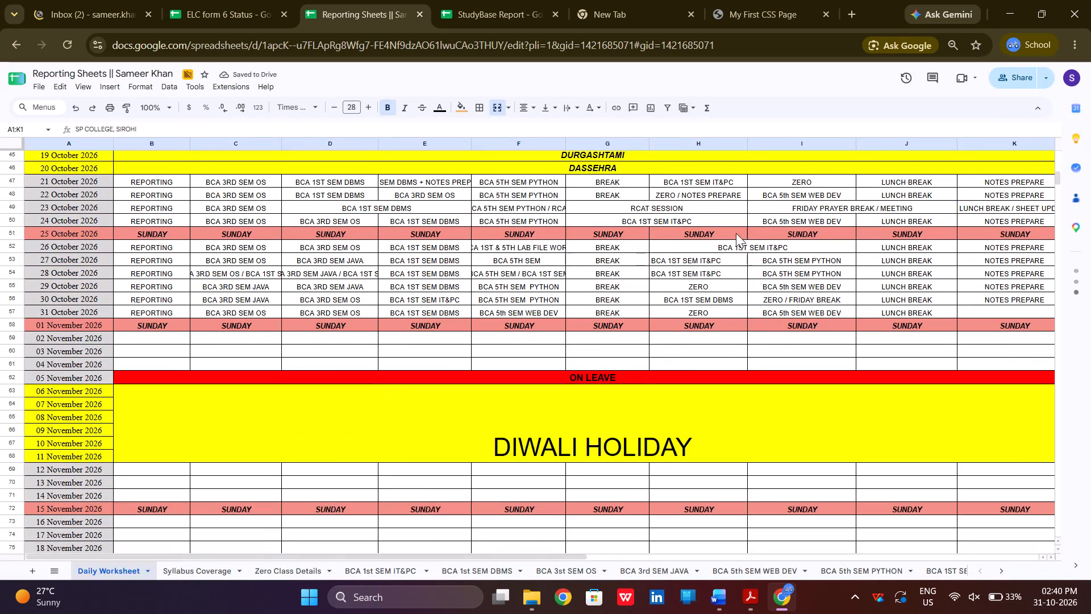
In the Daily Worksheet, enter DUTY OFF in the 2:30-4:00PM slot for 31 October 2026.
scroll(763, 336, "up", 2)
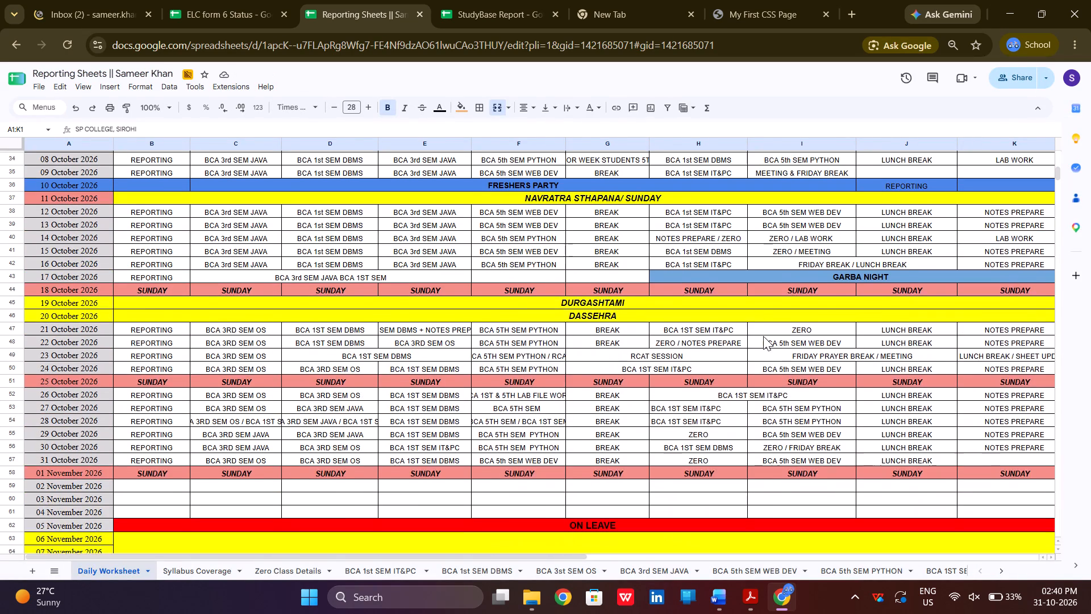
scroll(763, 336, "up", 1)
scroll(763, 336, "down", 2)
double_click(980, 309)
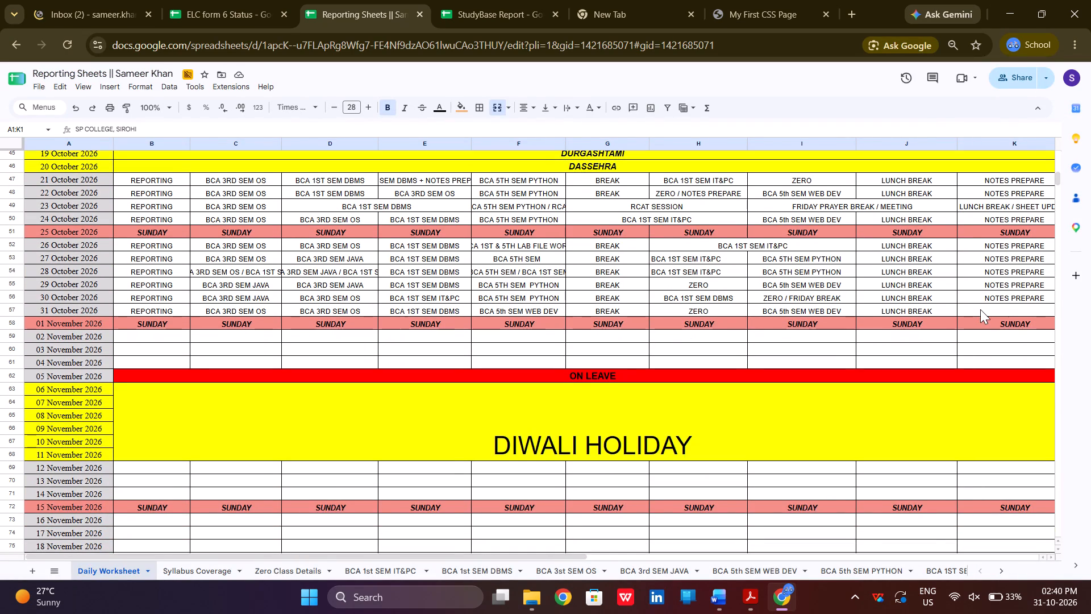
type("DU")
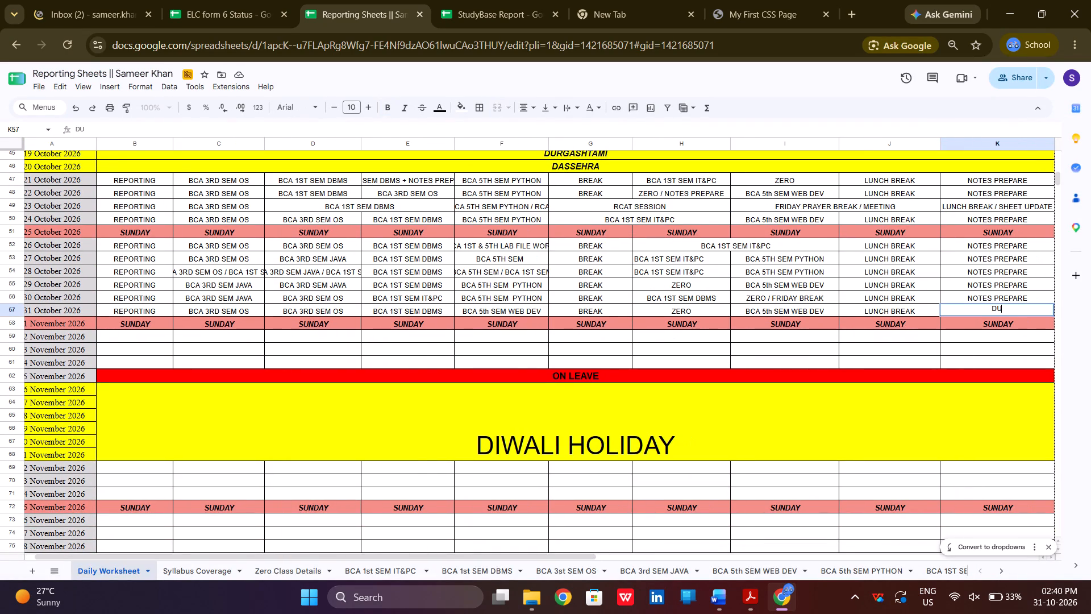
type("TY OFF")
key("Return")
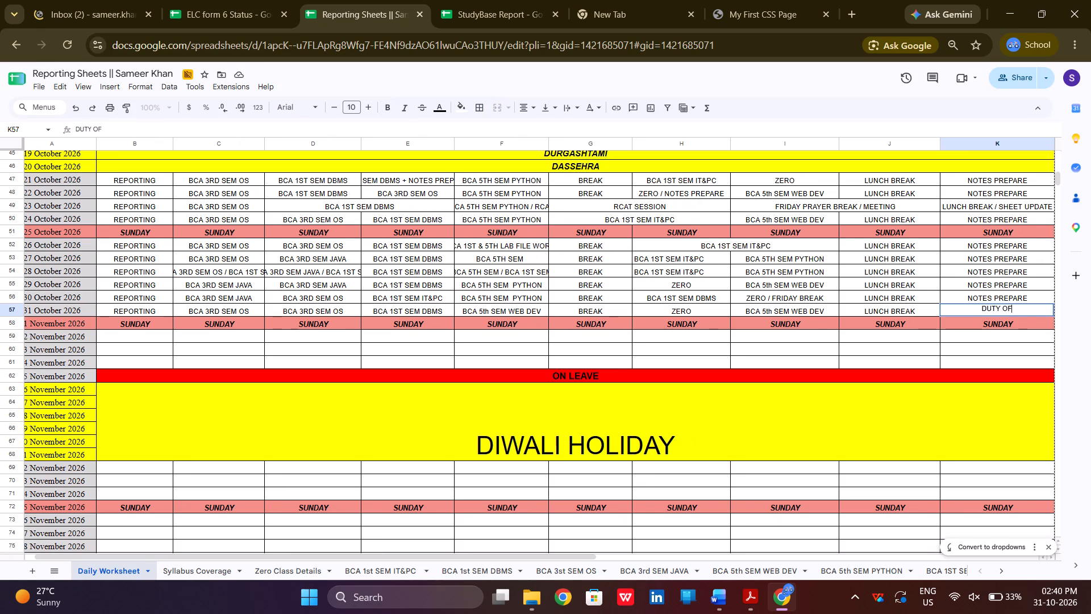
Replace the 2:30-4:00PM entry for 24 October 2026 with DUTY OFF.
scroll(980, 309, "up", 2)
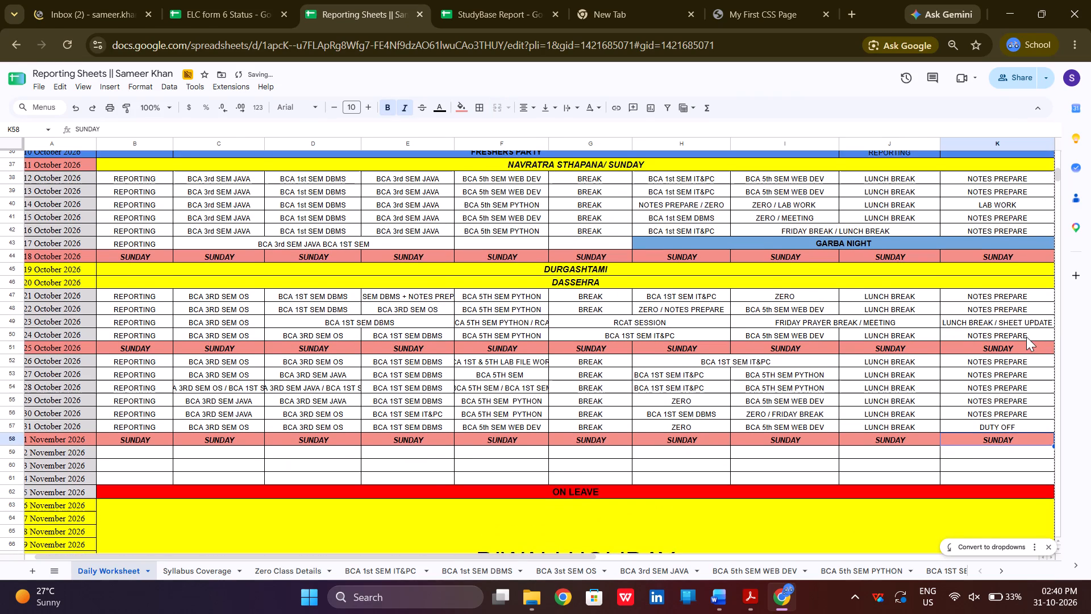
double_click(1026, 337)
key("ctrl+BackSpace")
key("ctrl+BackSpace")
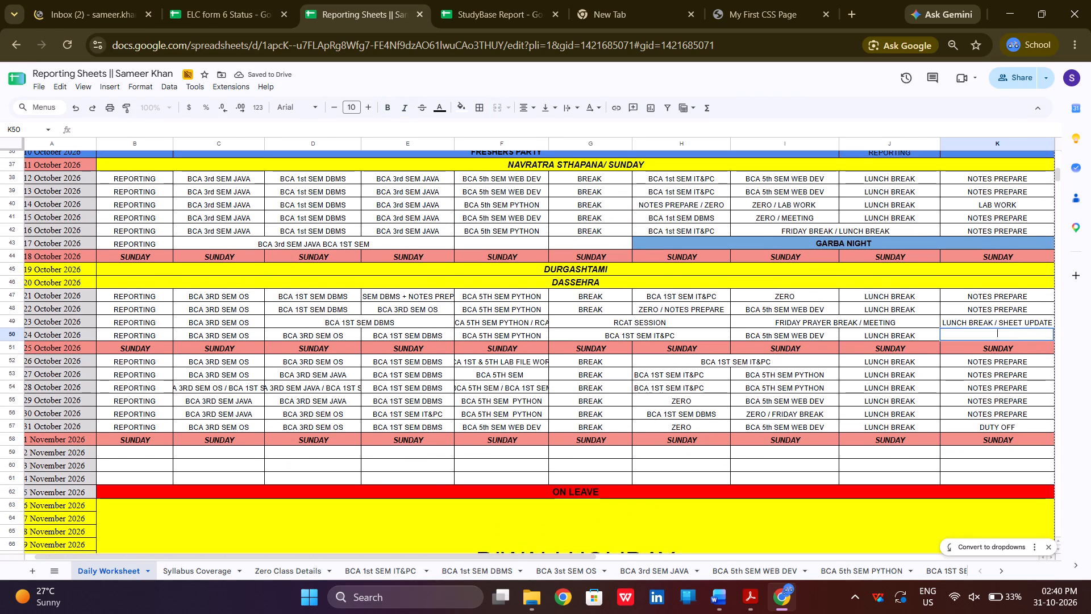
type("DUTY OFF")
key("Return")
Enter DUTY OFF in the 2:30-4:00PM slot for 26 September 2026.
scroll(1026, 337, "up", 2)
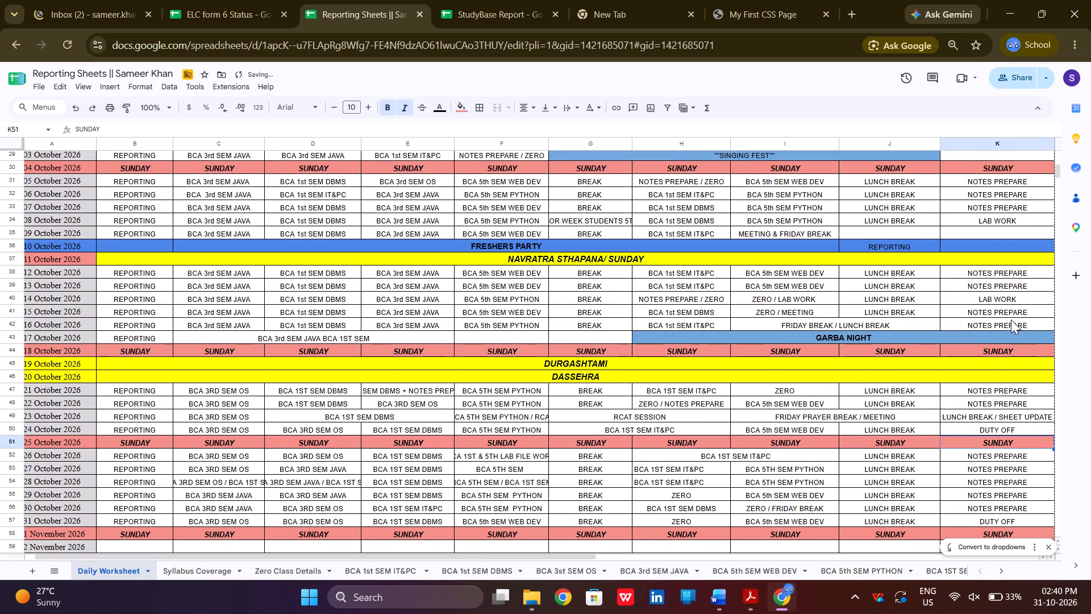
scroll(991, 226, "up", 1)
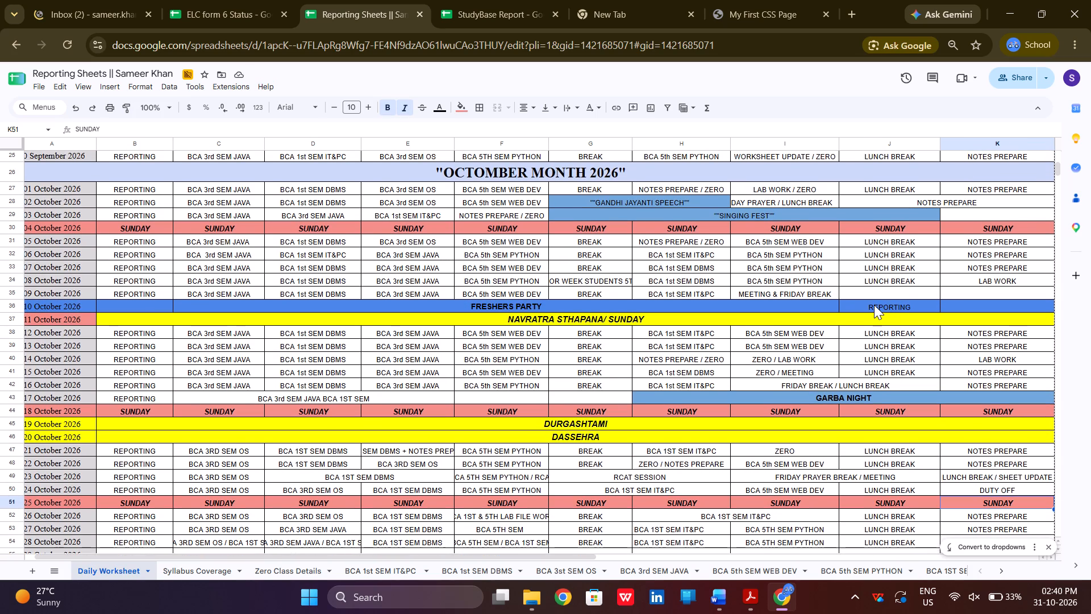
scroll(987, 213, "up", 2)
scroll(963, 262, "up", 1)
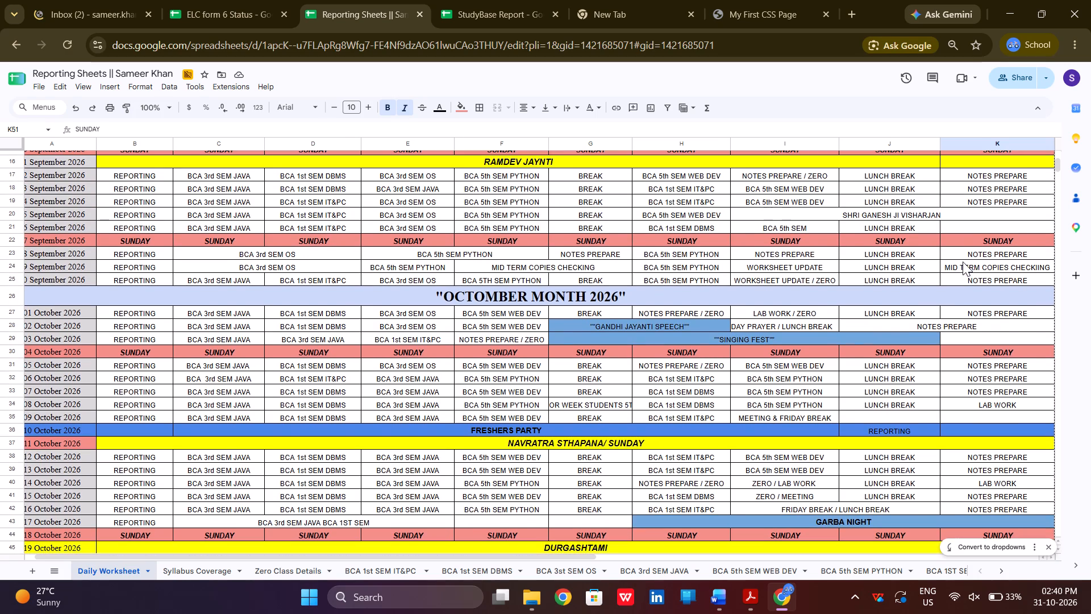
left_click(969, 230)
type("DUTY OFF")
key("Return")
Enter DUTY OFF in the 2:30-4:00PM slot for 19 September 2026.
scroll(969, 230, "up", 1)
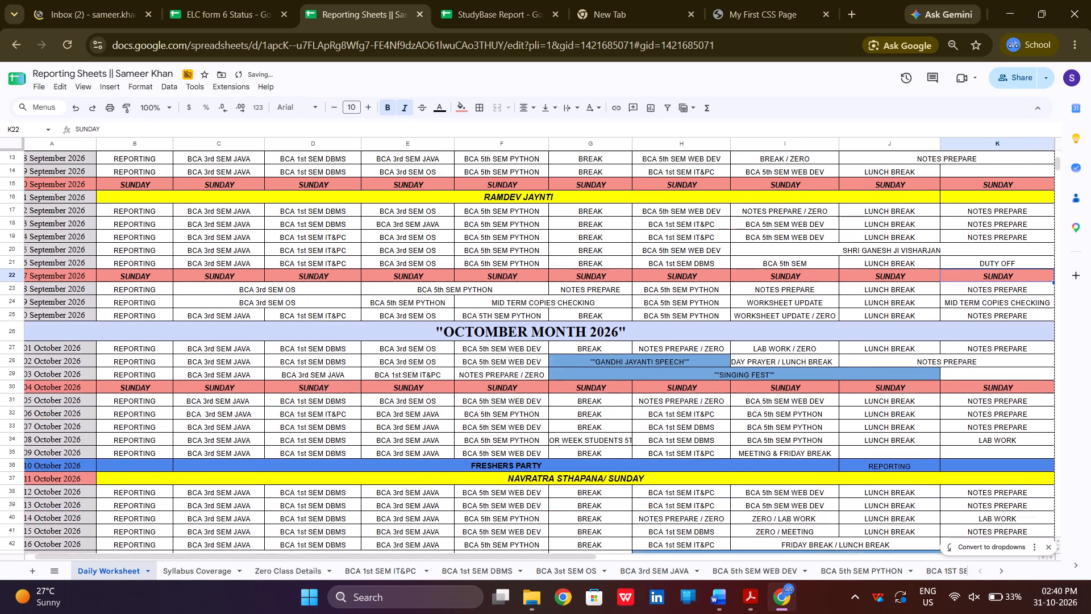
scroll(969, 230, "up", 1)
left_click(996, 276)
type("DUTY OFF")
key("Return")
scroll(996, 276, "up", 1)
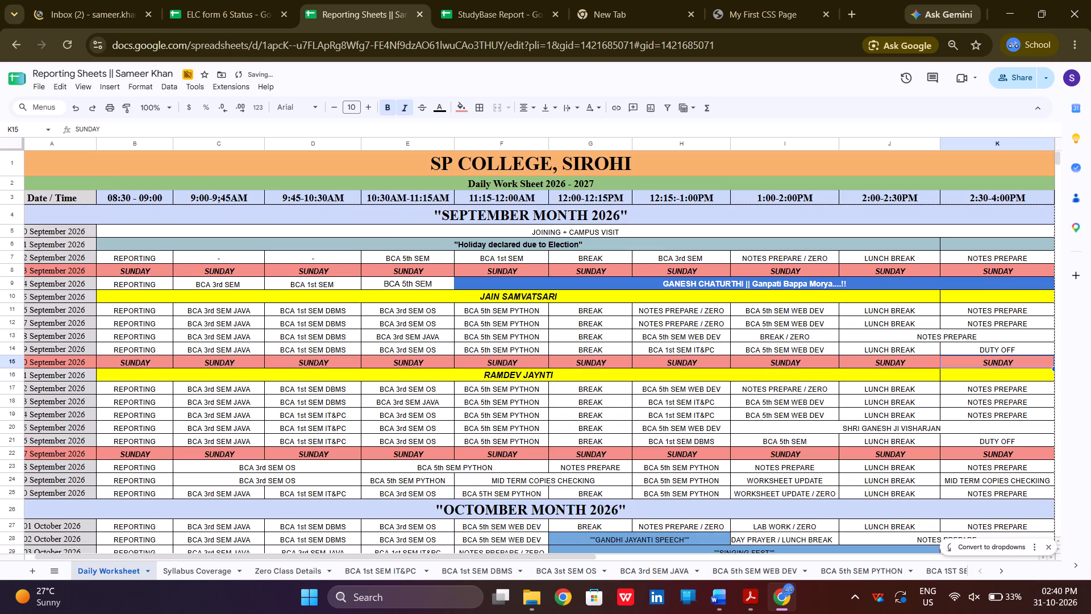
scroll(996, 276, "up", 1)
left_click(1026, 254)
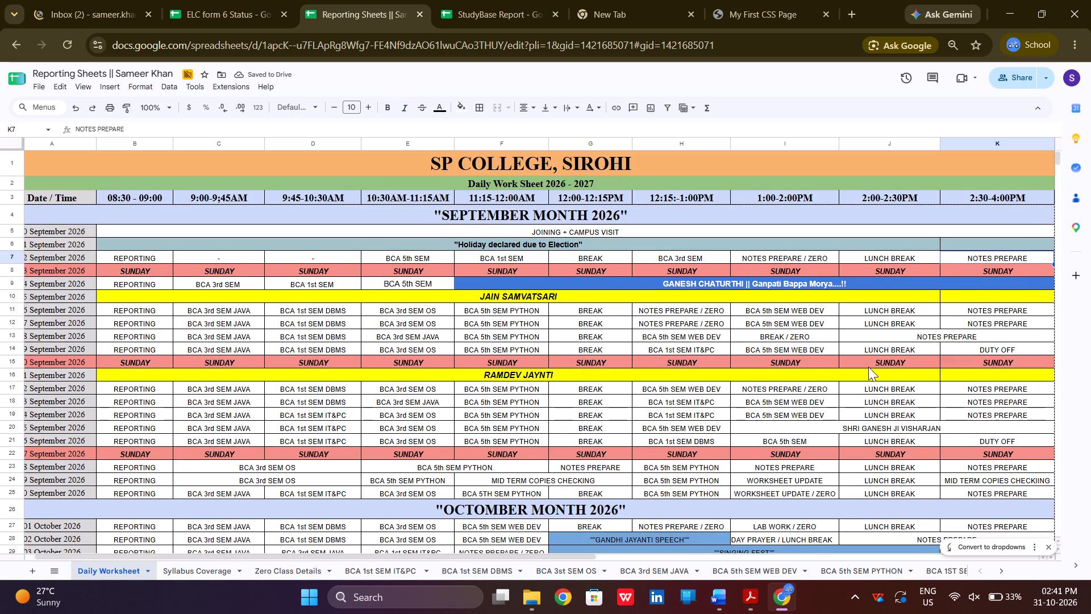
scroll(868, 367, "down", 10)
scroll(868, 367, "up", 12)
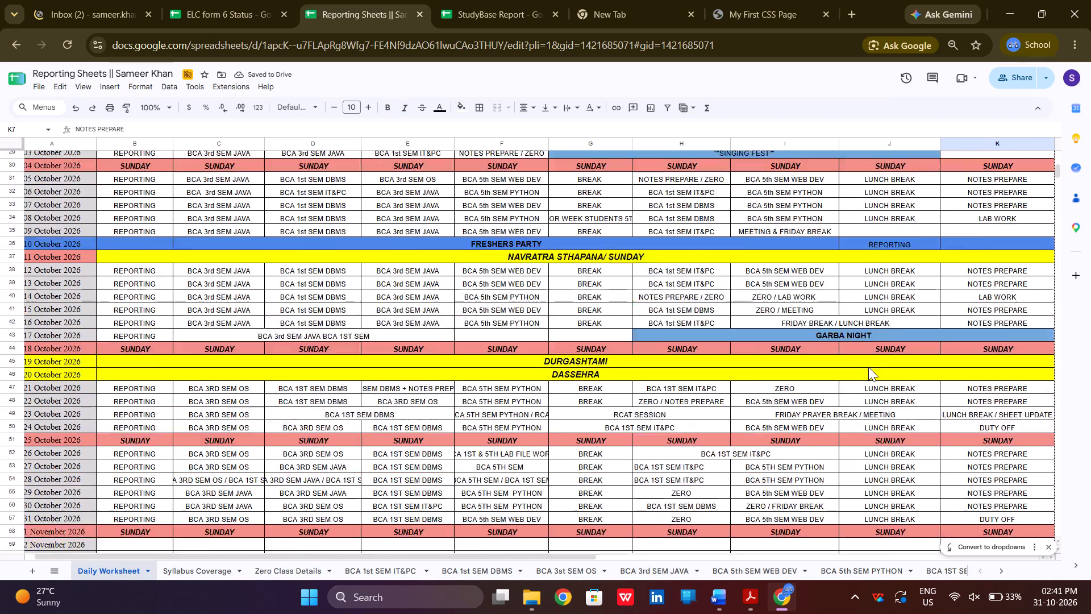
Close the browser window containing the Reporting Sheets spreadsheet.
left_click(1090, 0)
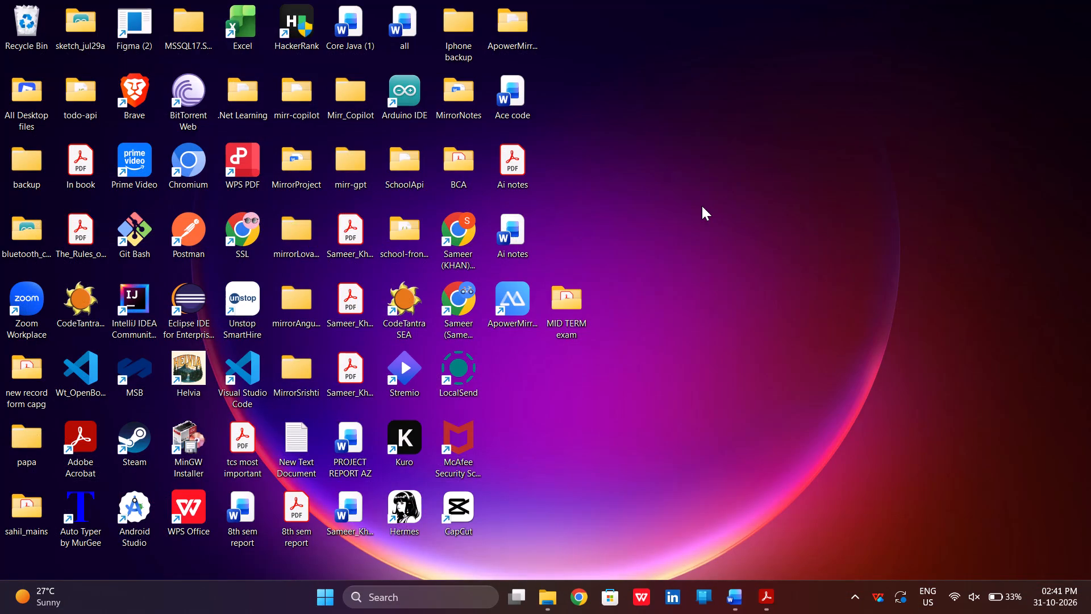
Shut down the computer from the desktop.
key("alt+F4")
key("alt+F4")
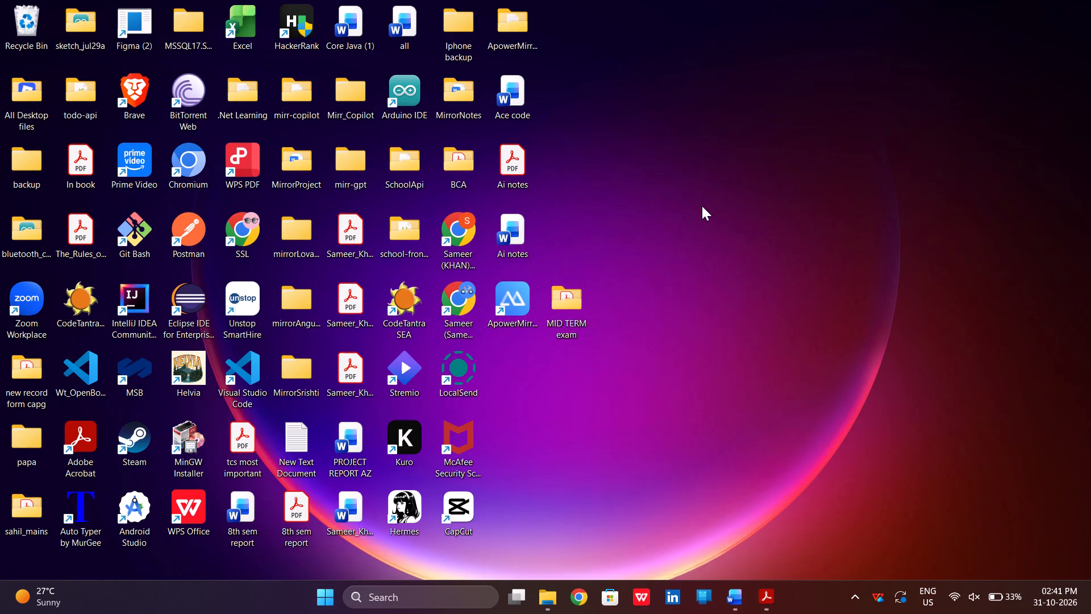
key("Return")
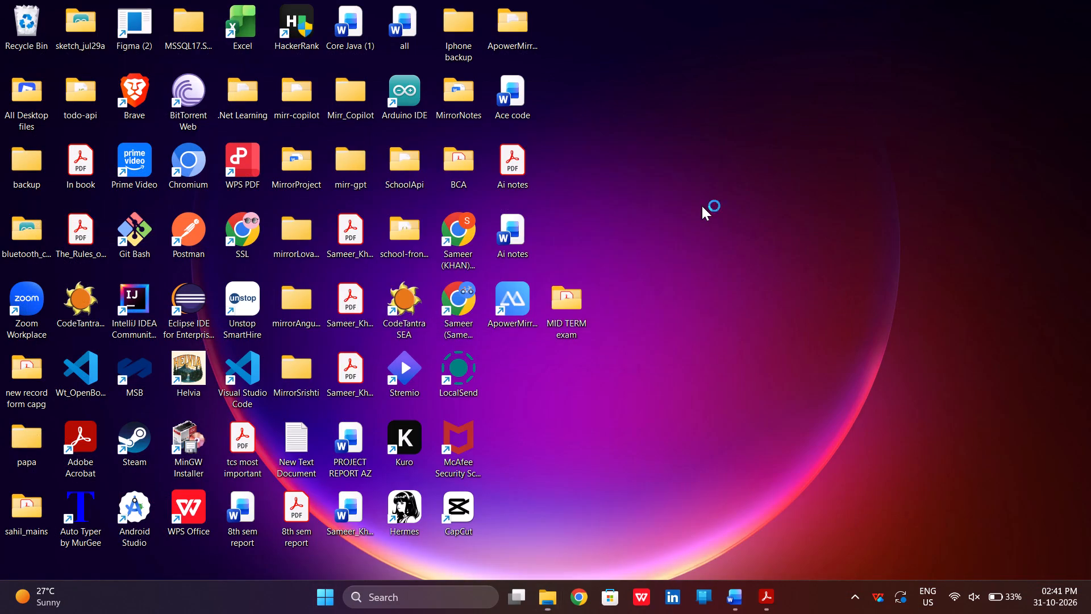